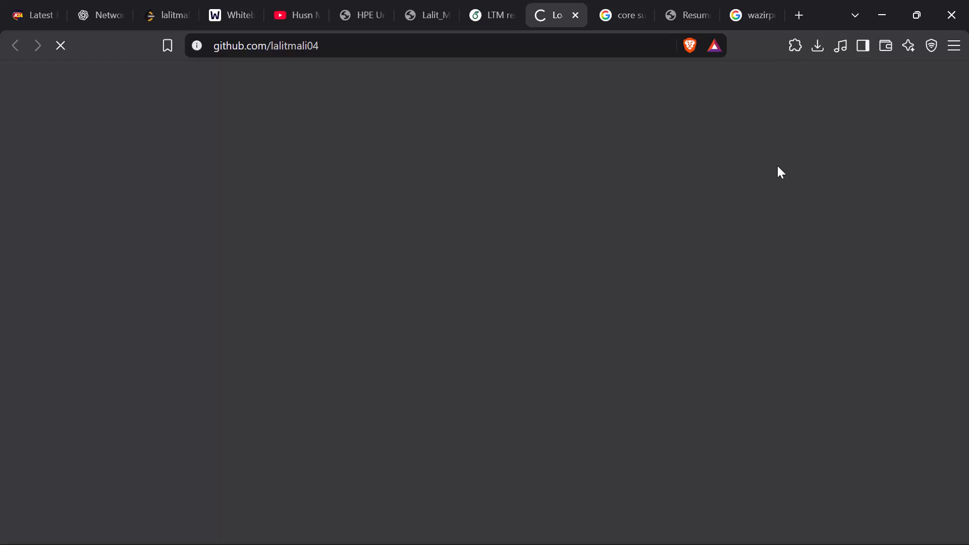
Examine the GitHub profile's README, its project entries, popular repositories and contribution graph.
click(502, 12)
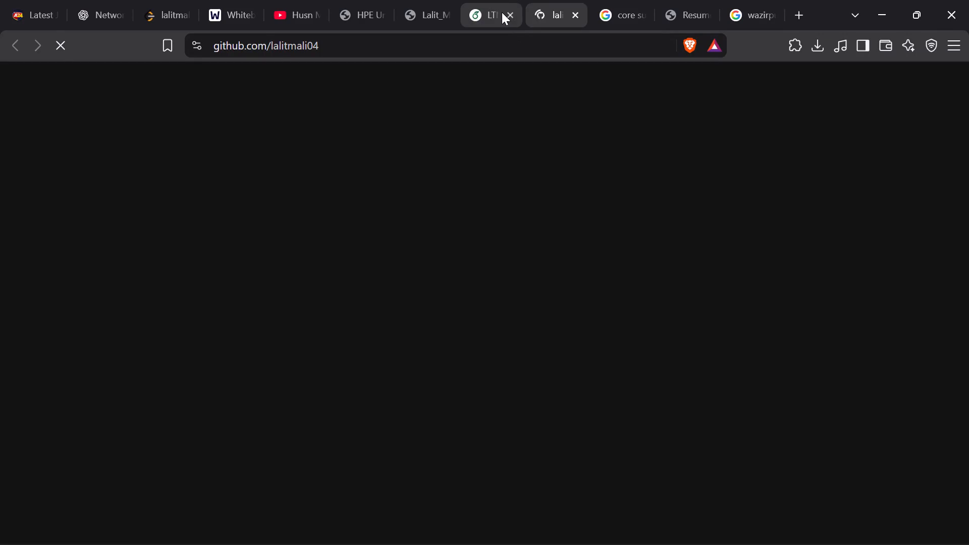
click(559, 2)
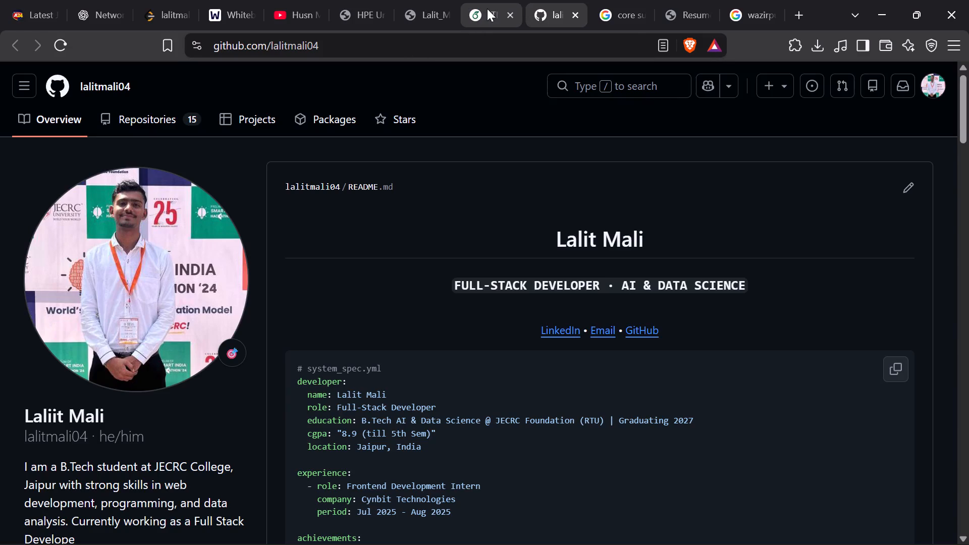
scroll(549, 295, left, 19)
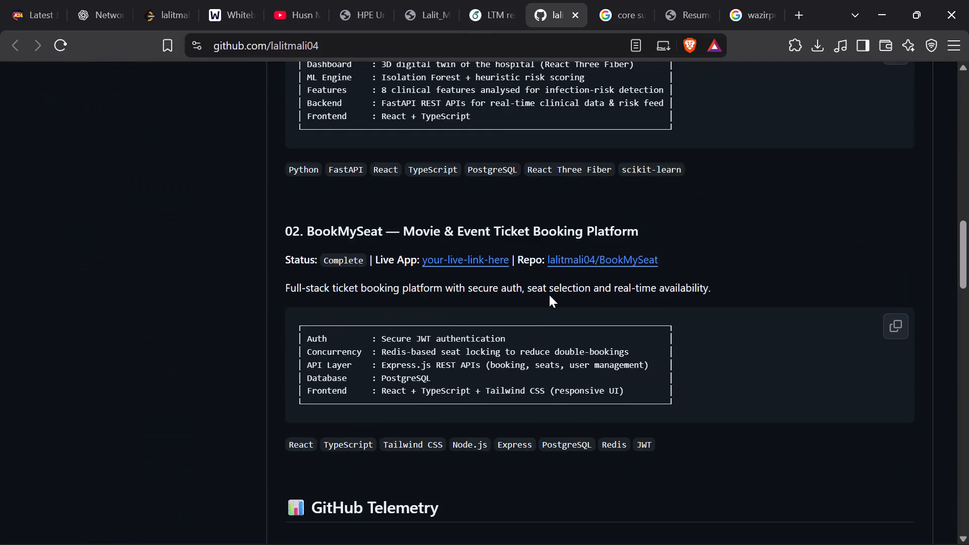
scroll(549, 295, up, 5)
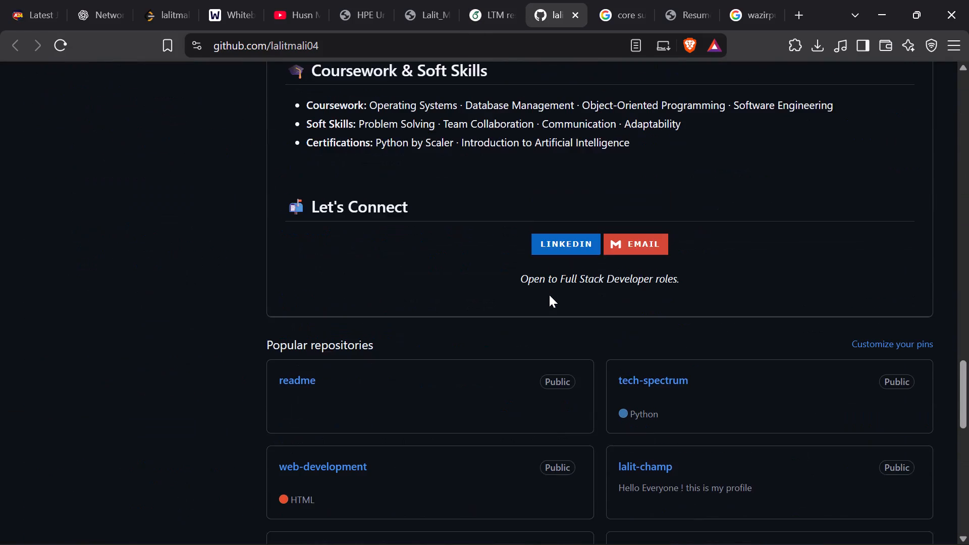
scroll(549, 295, up, 2)
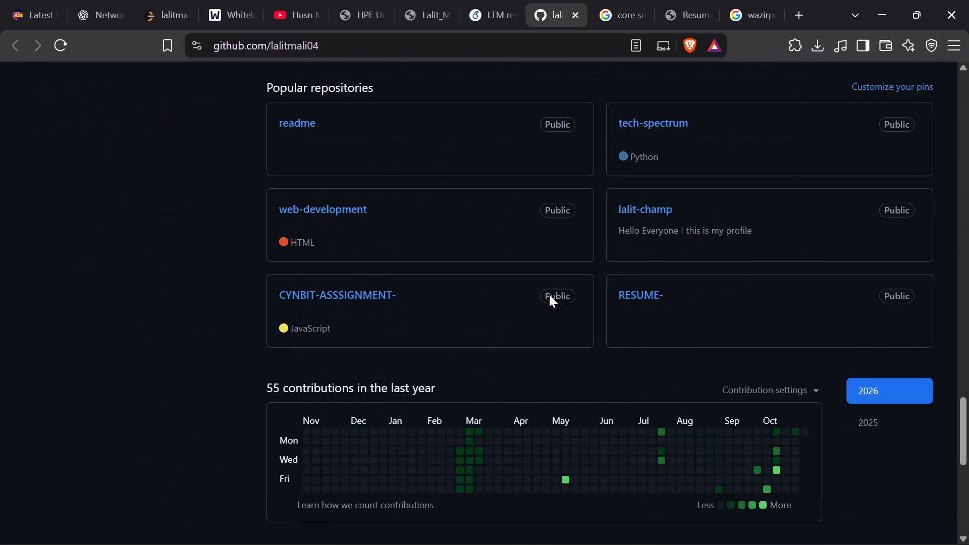
scroll(549, 295, down, 3)
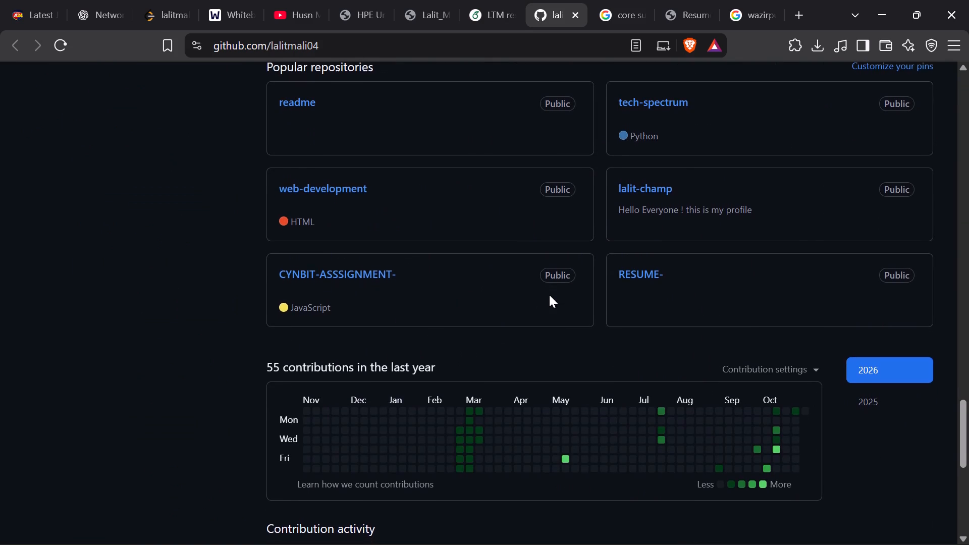
scroll(549, 295, down, 1)
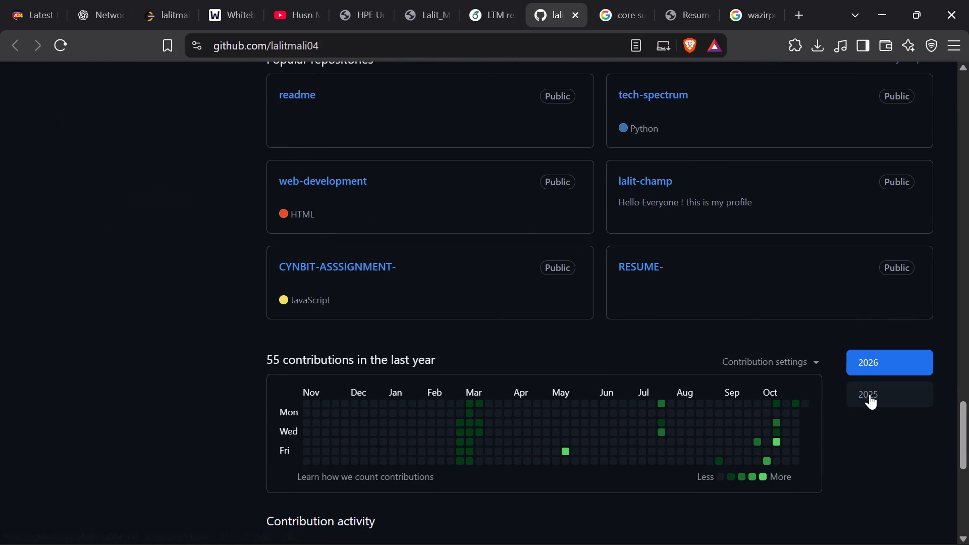
View the GitHub profile's contributions for 2025, switch back to 2026, and look over the README again.
click(870, 394)
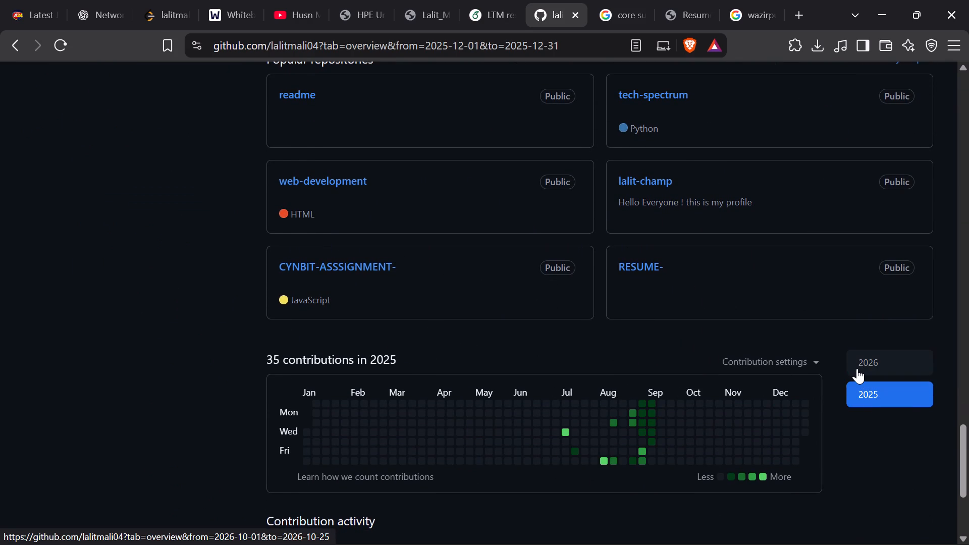
click(856, 367)
scroll(511, 330, up, 3)
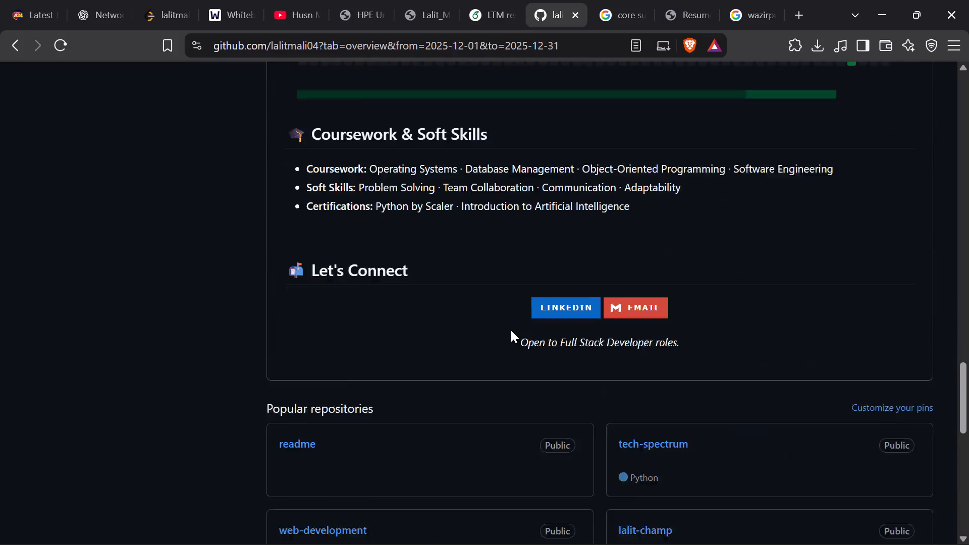
scroll(511, 330, up, 15)
Return to the LTM resume in Overleaf and open the LinkedIn profile link in its header.
click(478, 0)
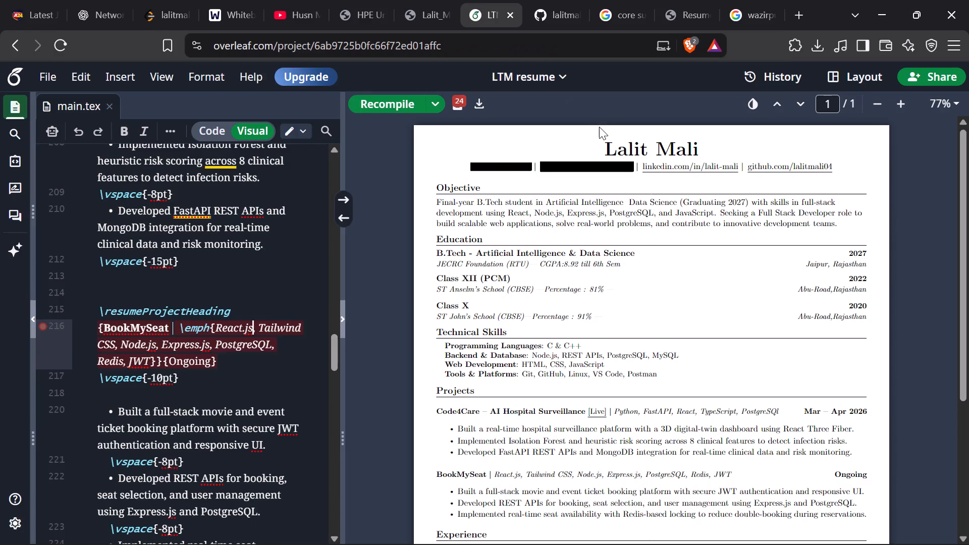
click(670, 169)
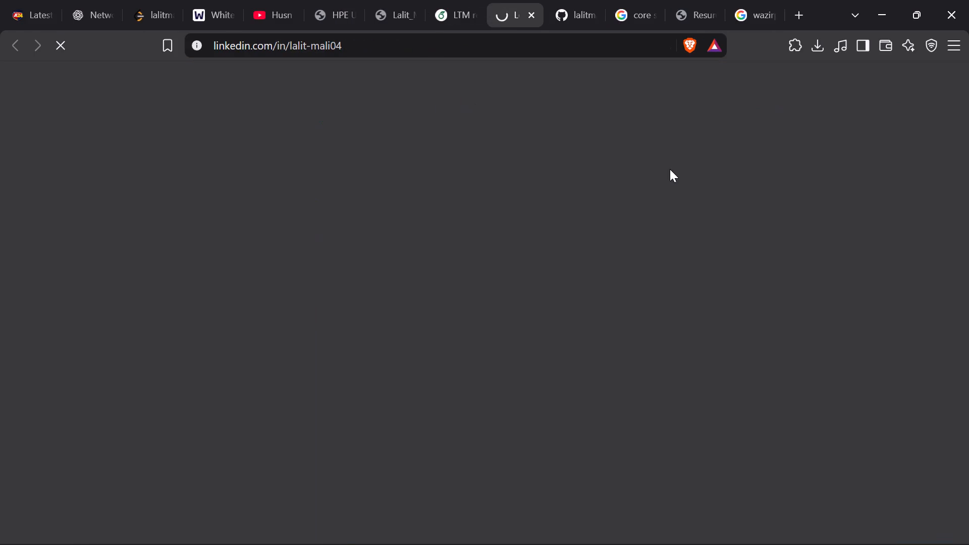
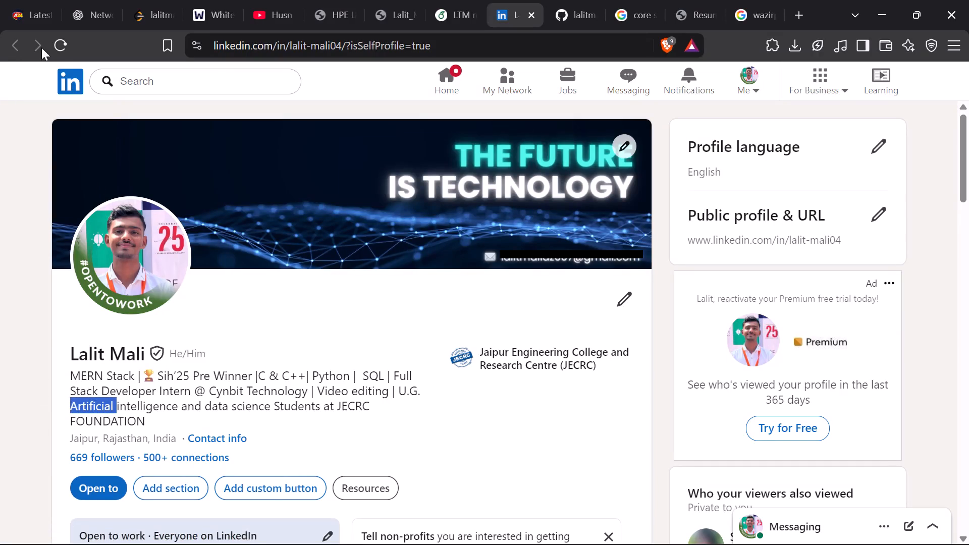
Reload the LinkedIn profile page.
click(59, 51)
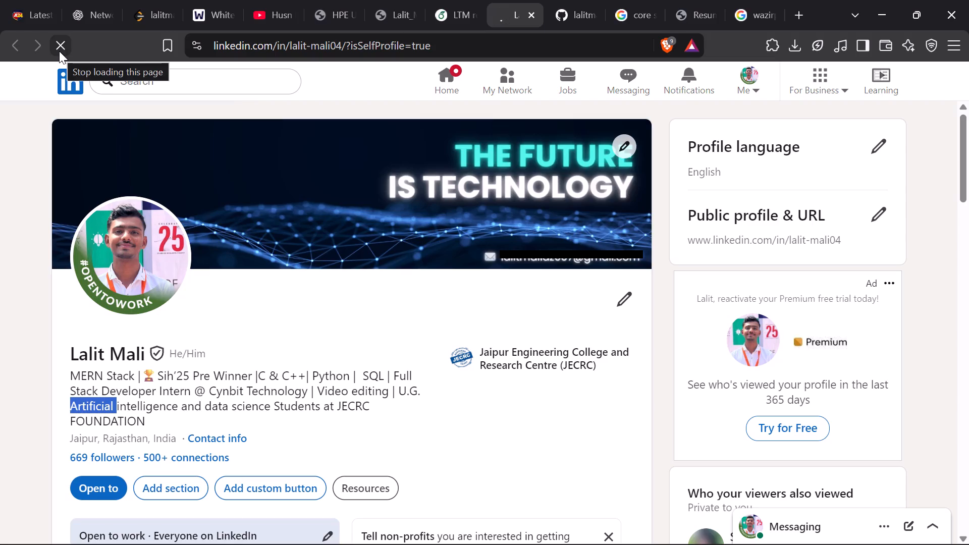
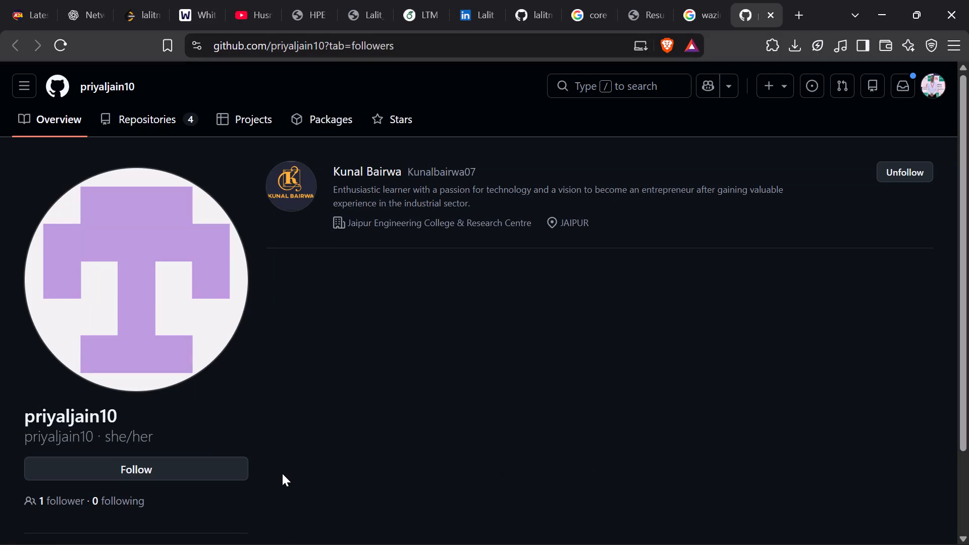
Follow the GitHub user whose followers page is open.
click(188, 468)
Examine the followed user's GitHub repositories, profile overview and 2025 contribution activity.
click(170, 124)
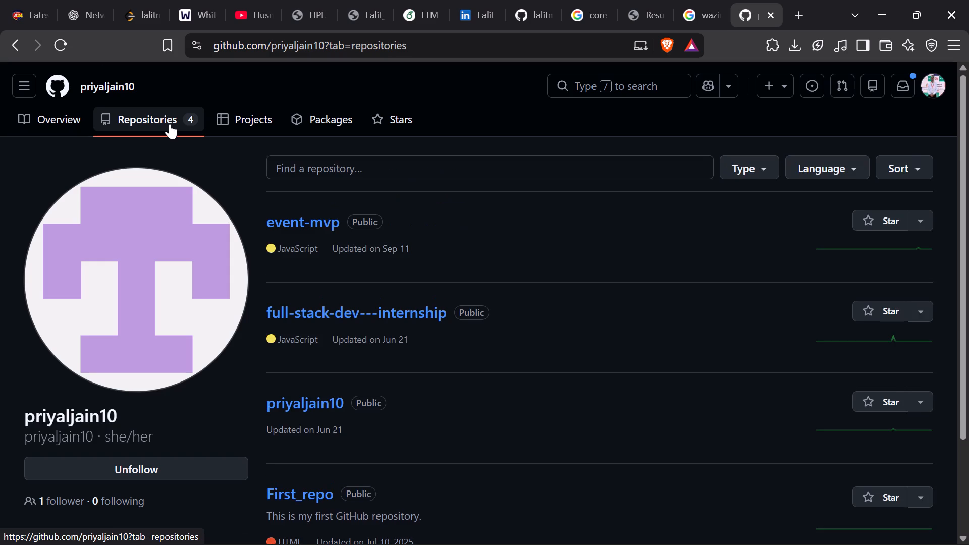
click(68, 116)
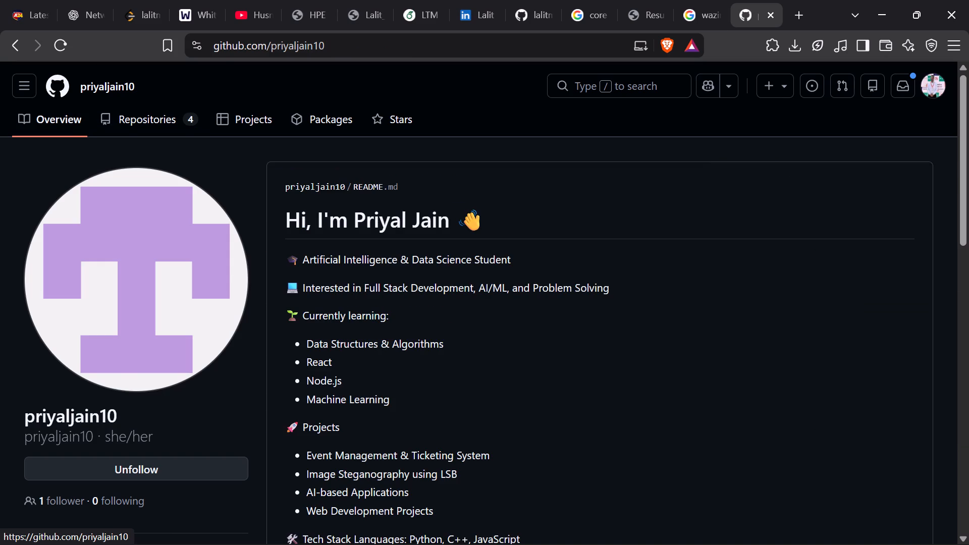
scroll(407, 346, down, 7)
scroll(407, 346, up, 1)
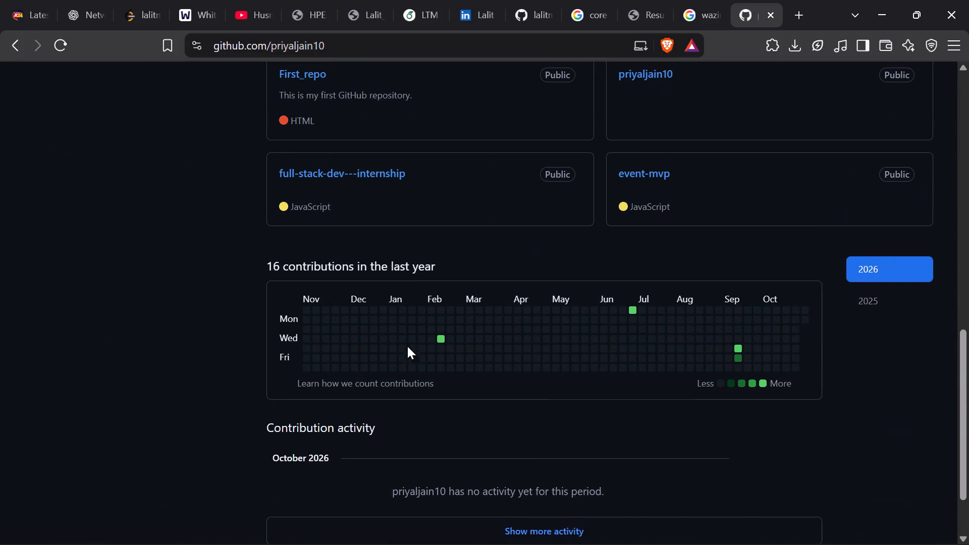
click(857, 295)
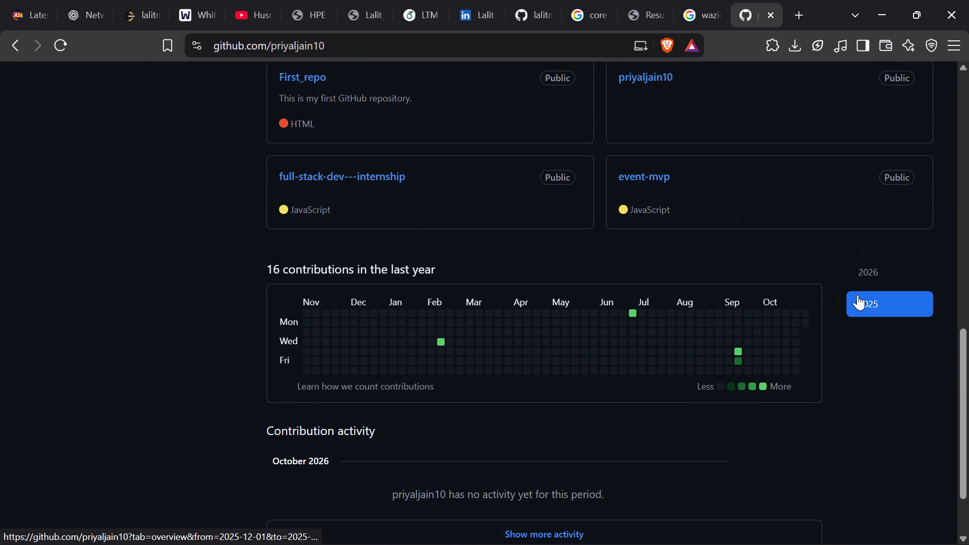
scroll(404, 305, up, 13)
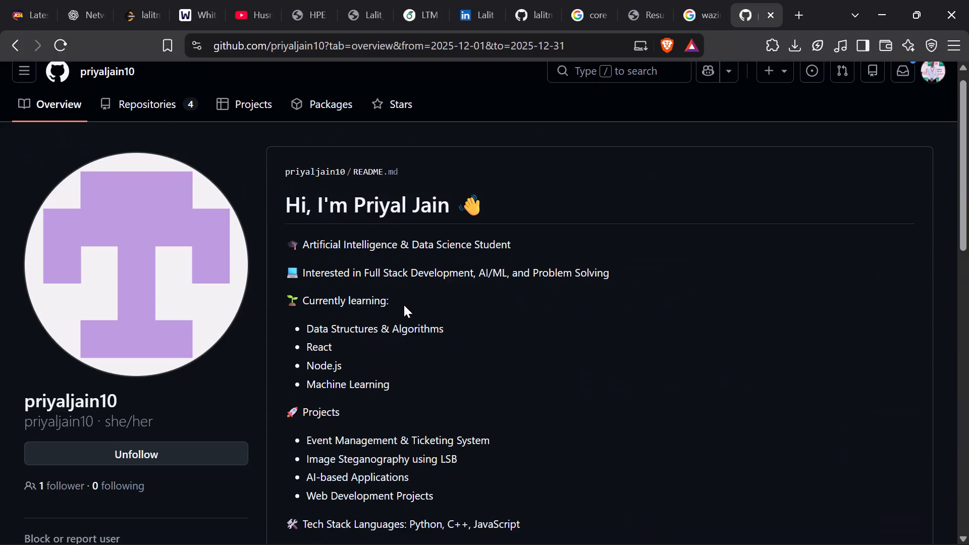
click(160, 127)
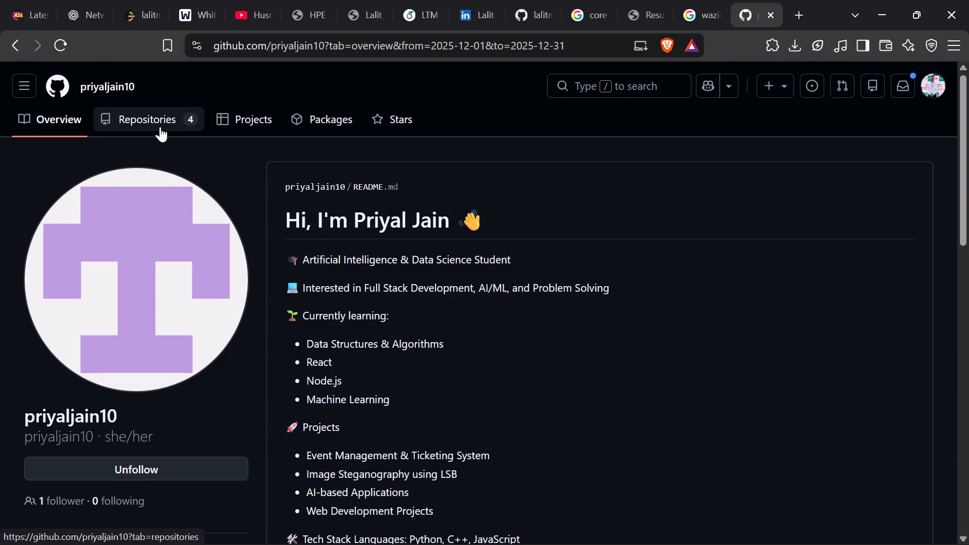
Switch to the own GitHub profile and examine its followers and following lists.
click(506, 0)
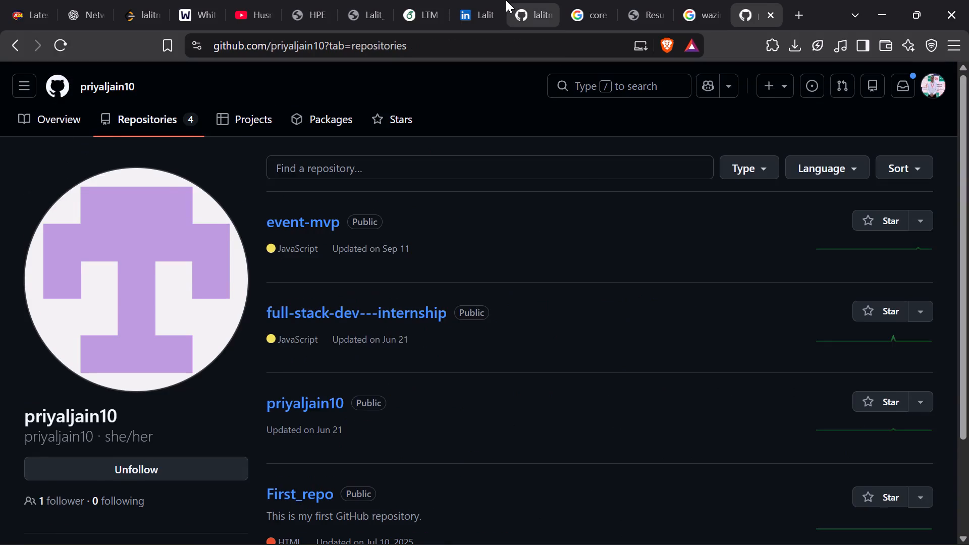
scroll(147, 407, down, 3)
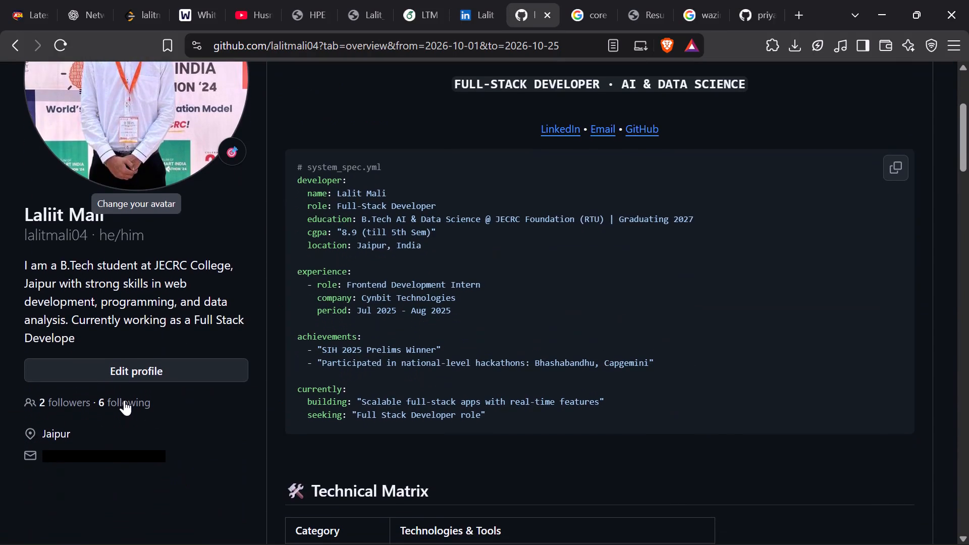
click(78, 405)
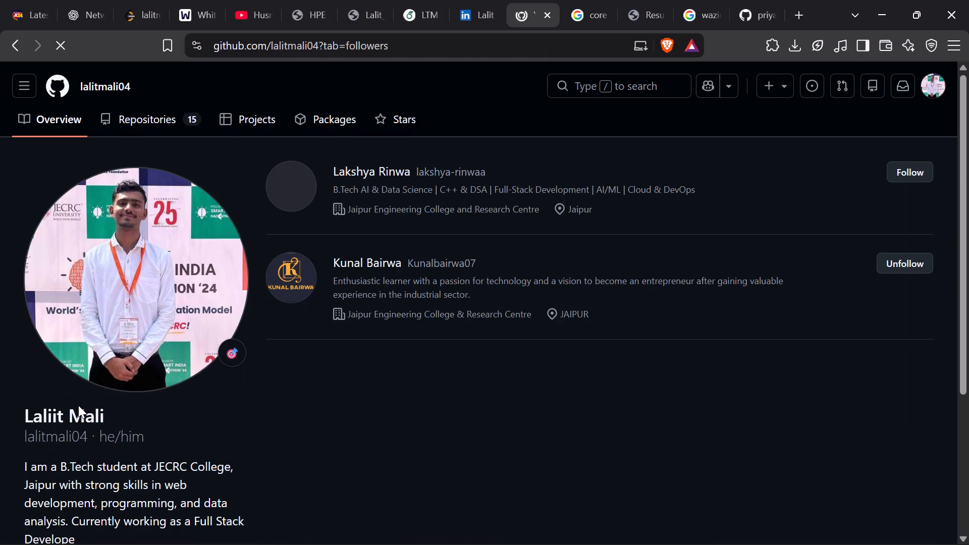
click(131, 133)
scroll(38, 257, down, 1)
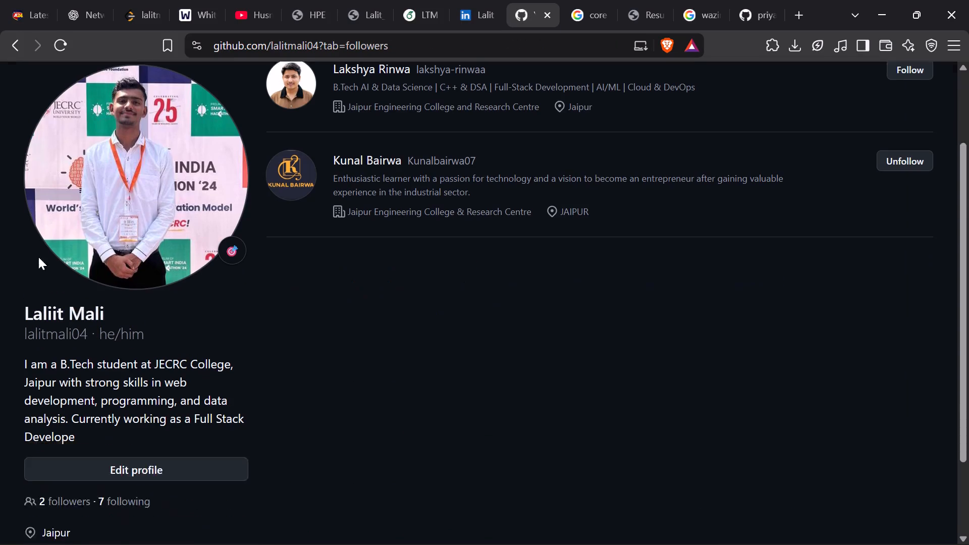
scroll(38, 257, down, 2)
click(112, 402)
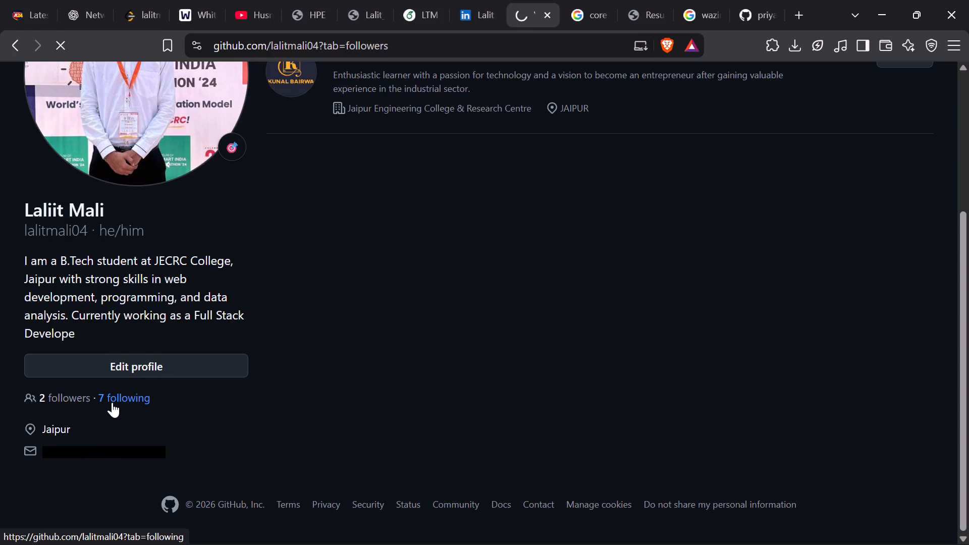
scroll(442, 395, down, 1)
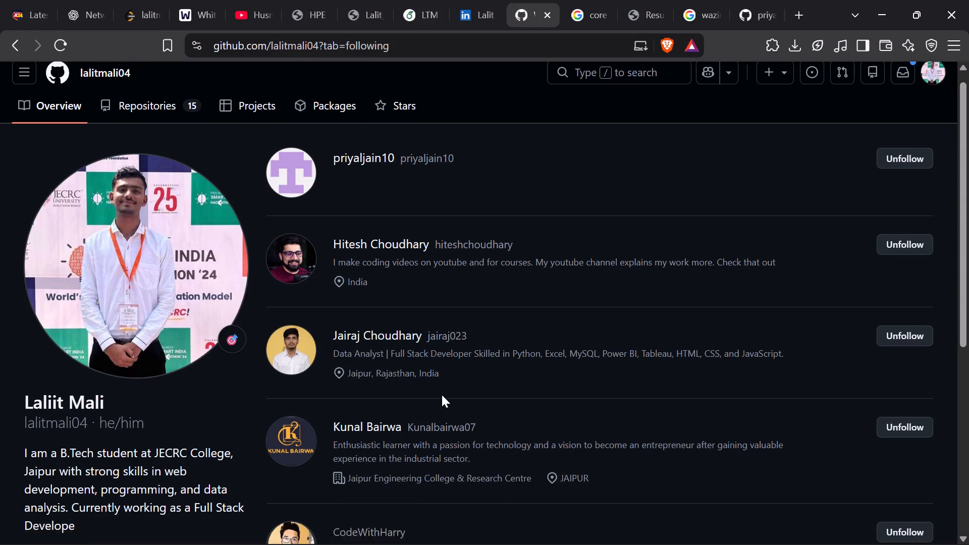
scroll(442, 395, down, 2)
scroll(442, 395, up, 1)
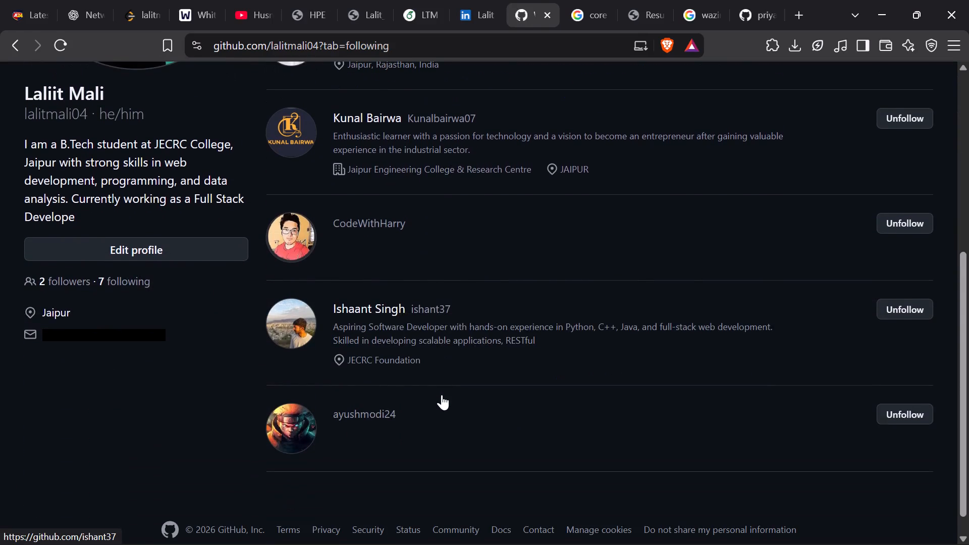
scroll(442, 395, up, 3)
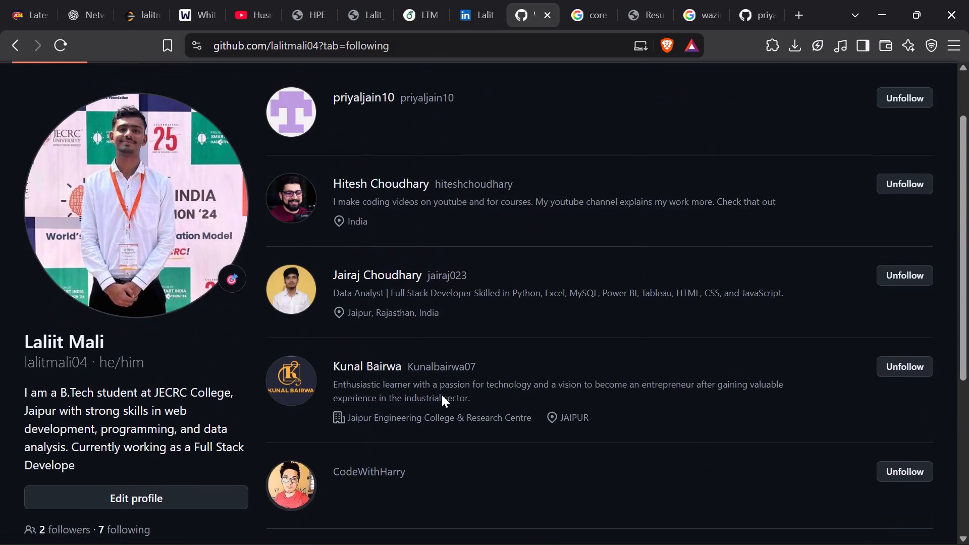
scroll(442, 395, up, 1)
scroll(130, 428, down, 1)
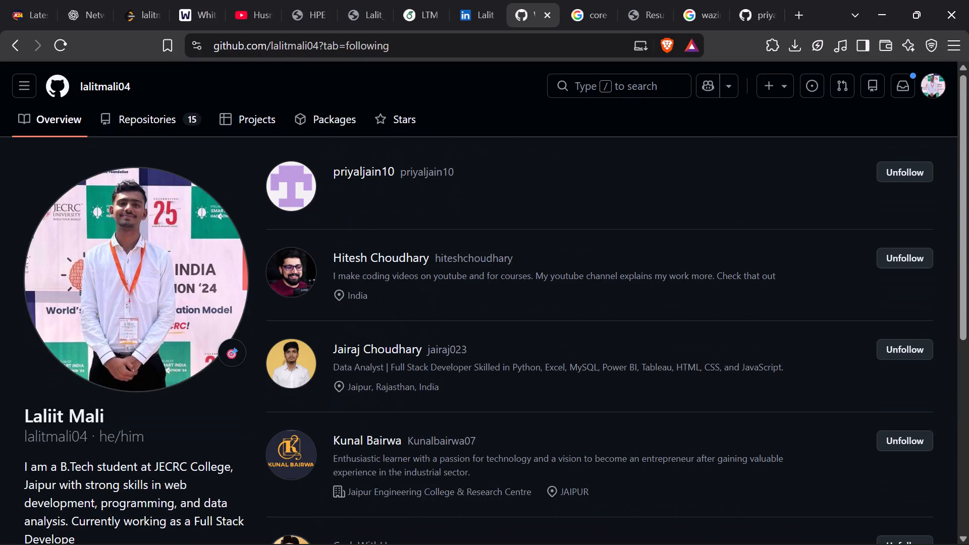
View the own GitHub repositories list and the notifications inbox.
click(163, 128)
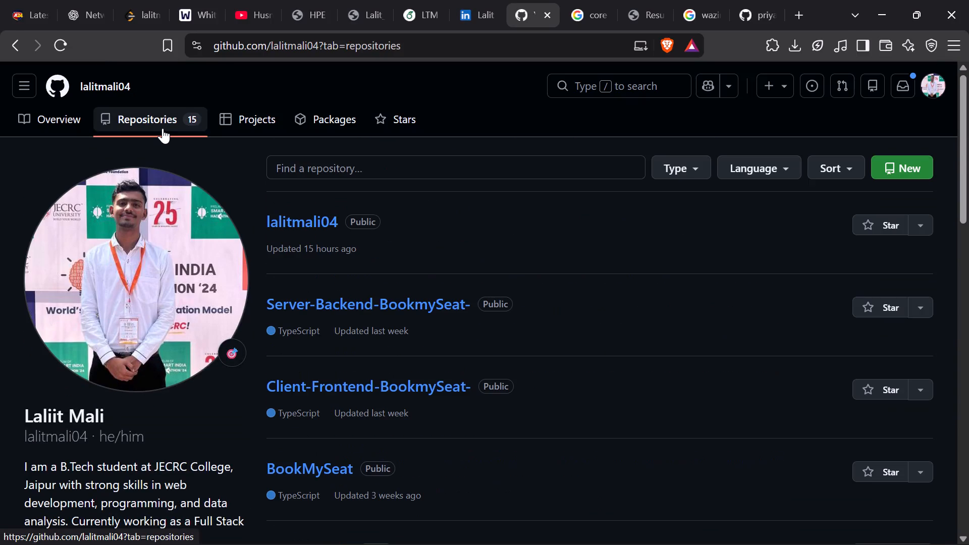
click(910, 83)
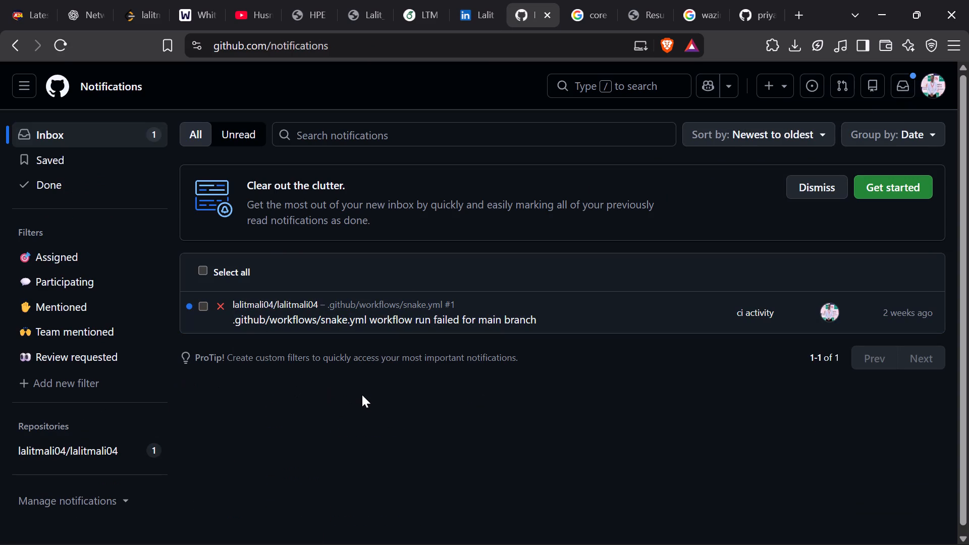
scroll(362, 395, up, 1)
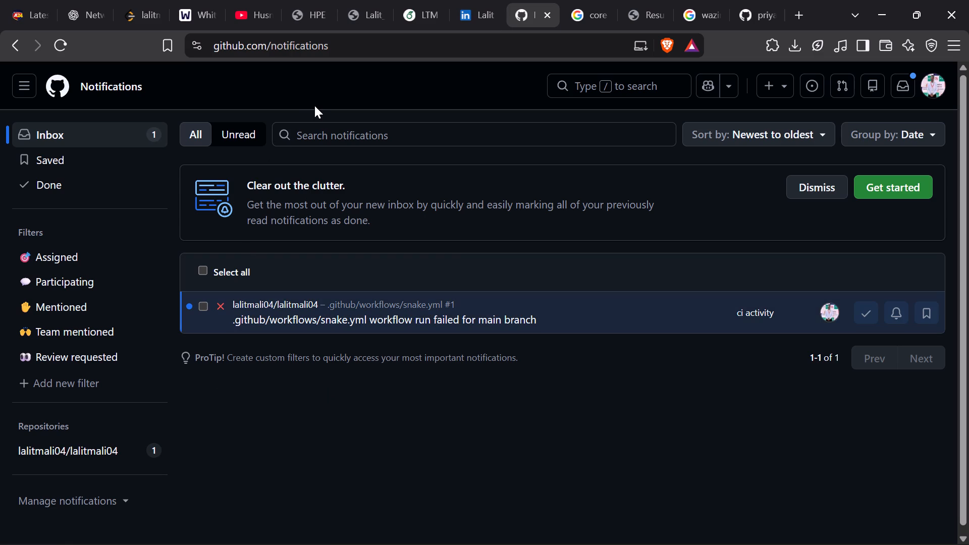
Close the browser tabs of the followed user's GitHub profile, the Resume-TCS.pdf file and the LinkedIn profile.
click(754, 0)
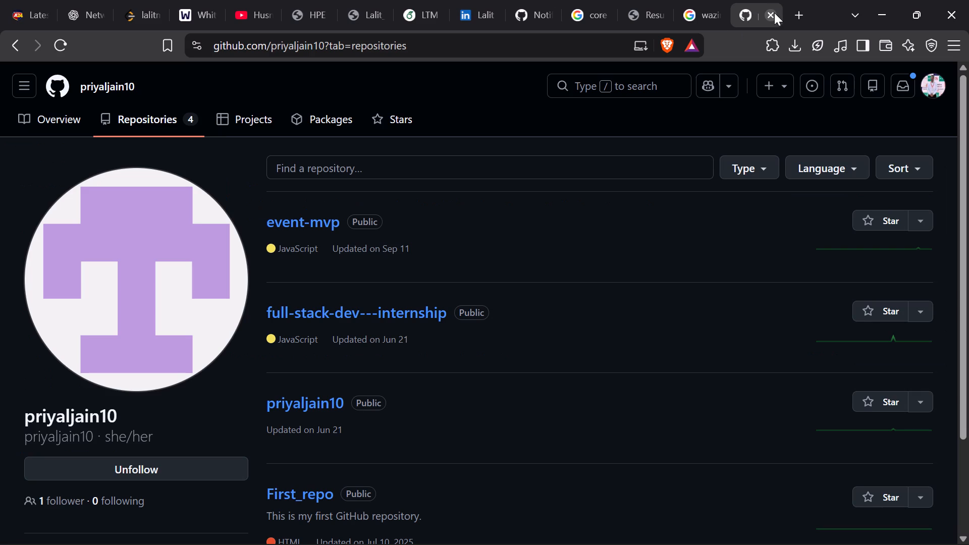
click(774, 13)
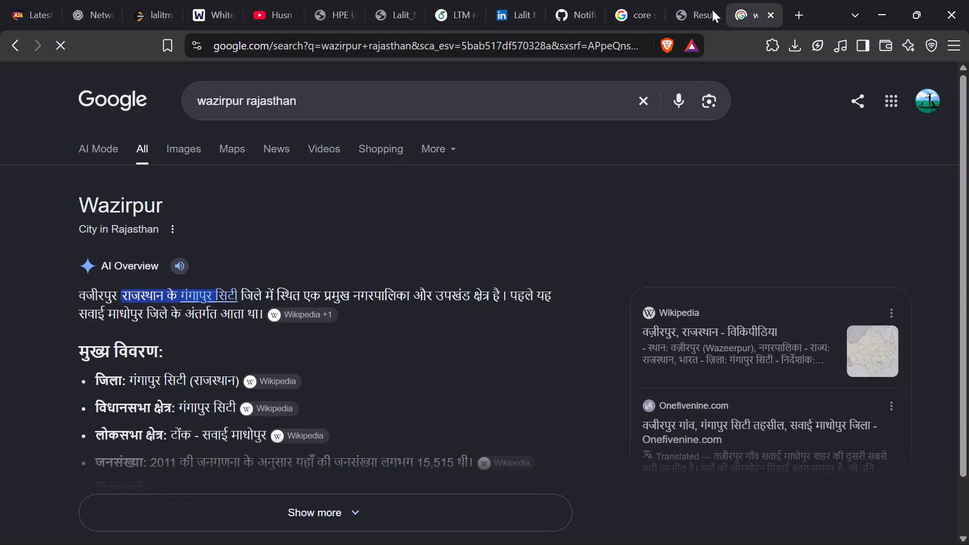
click(707, 8)
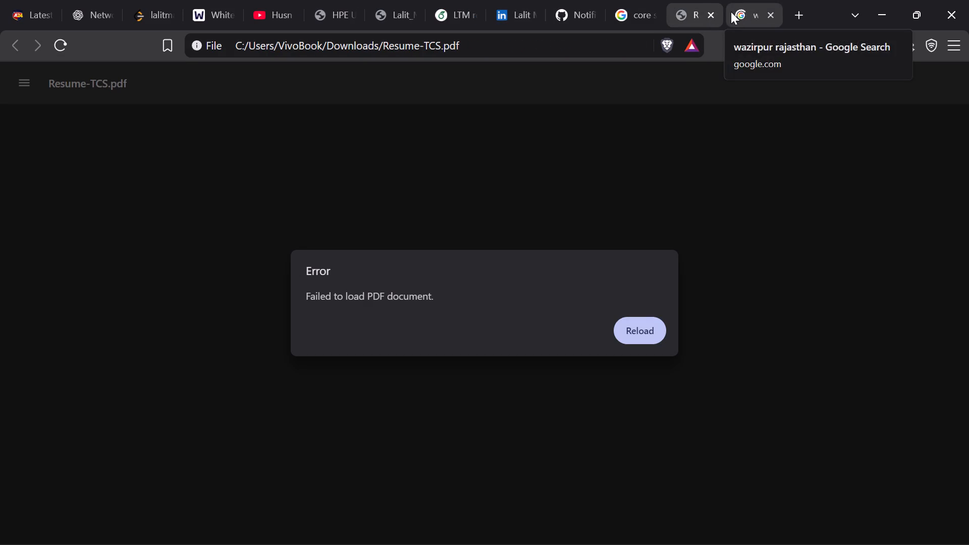
click(715, 11)
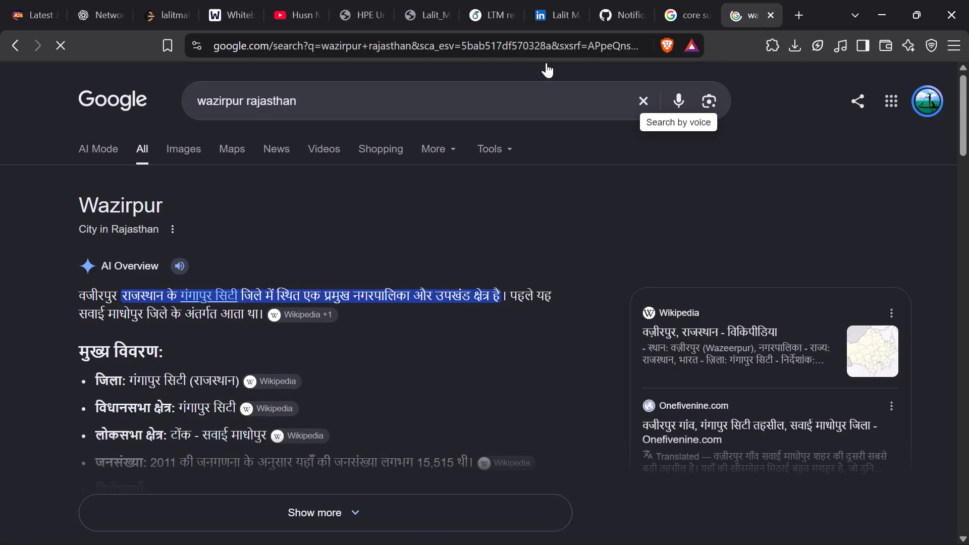
click(555, 0)
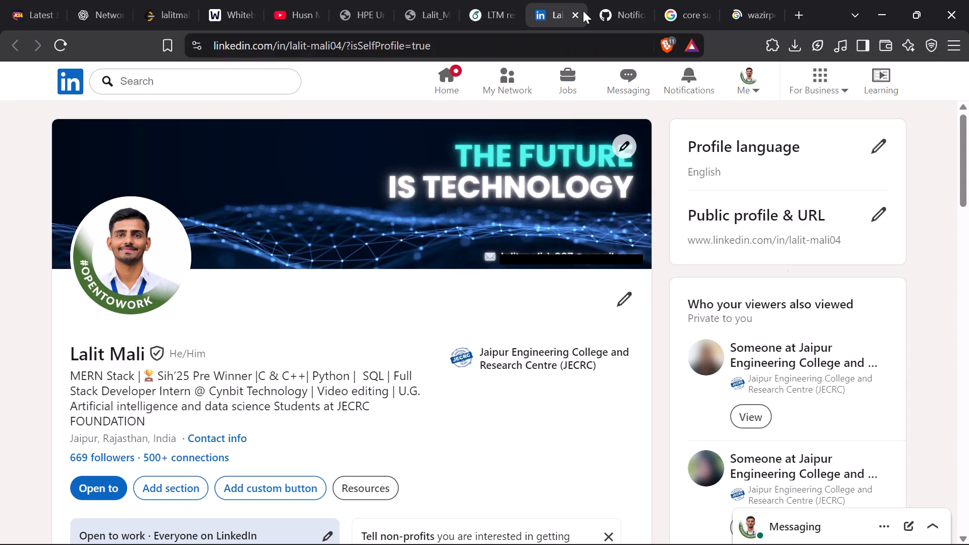
click(583, 11)
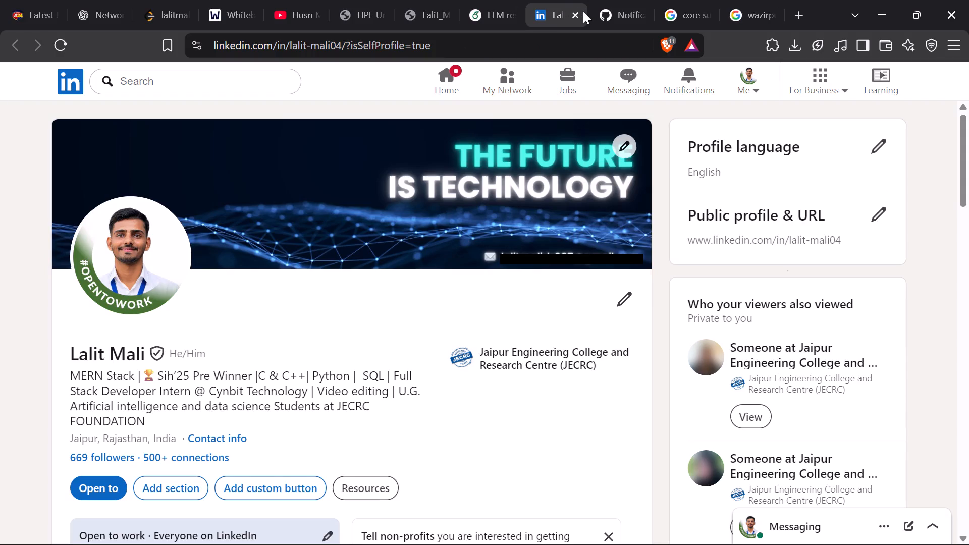
click(578, 14)
Return to the LTM resume in Overleaf and read through the compiled page from the heading to the certifications.
click(464, 0)
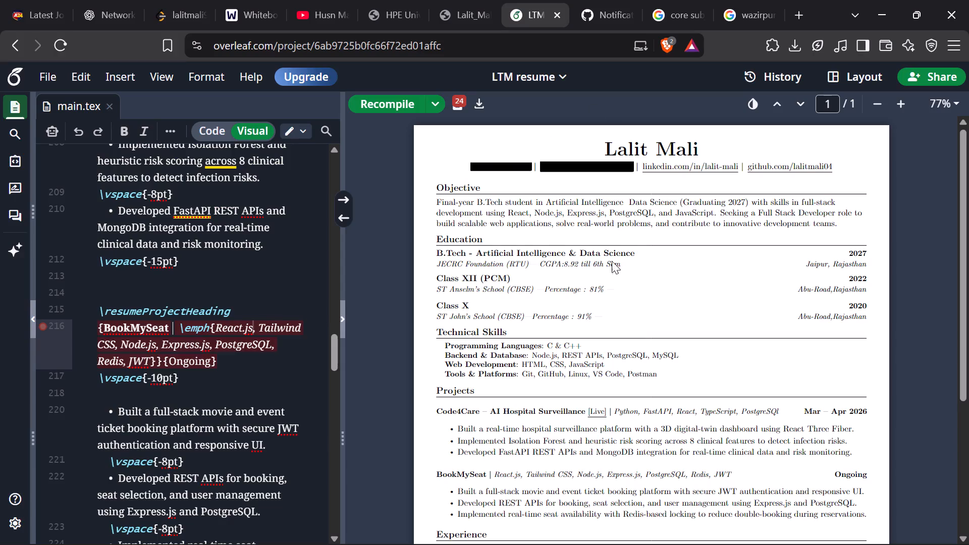
scroll(611, 308, down, 2)
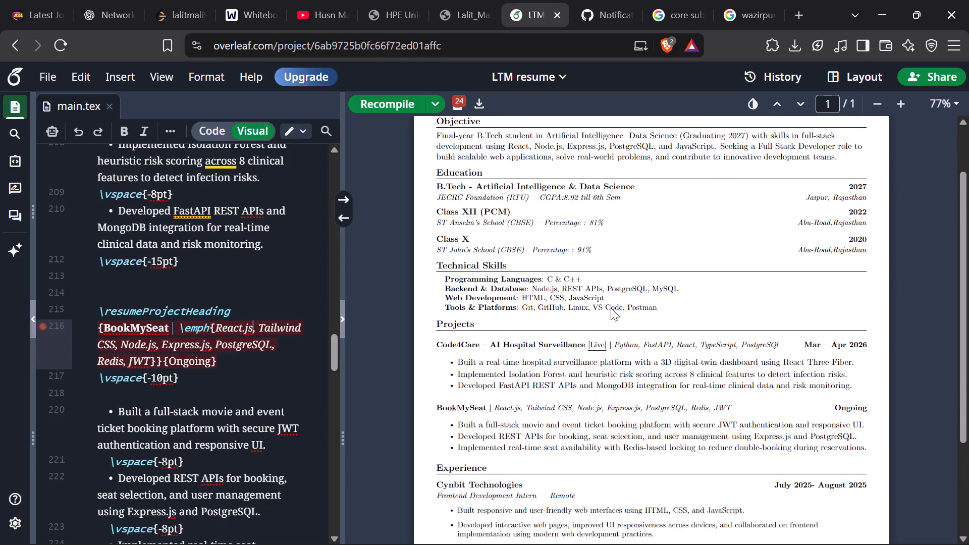
scroll(611, 308, down, 3)
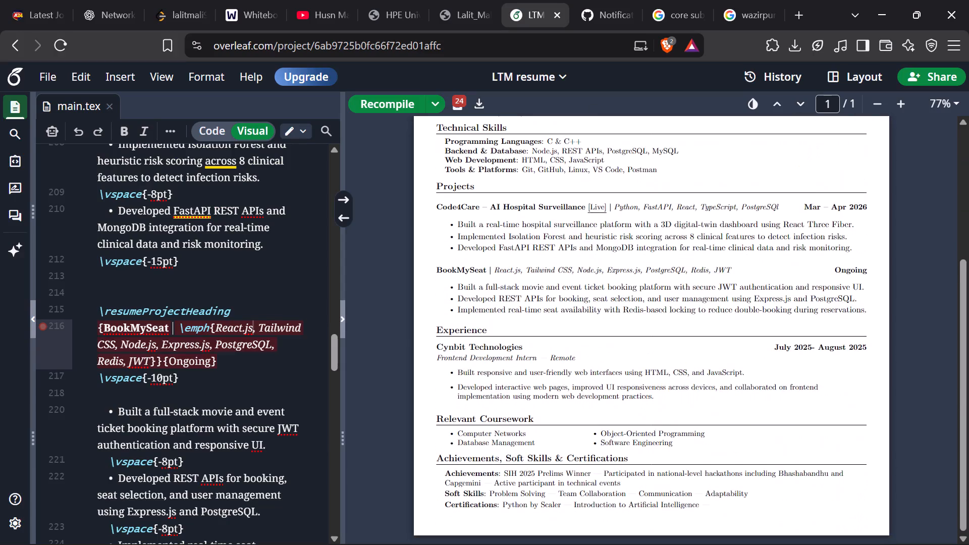
scroll(611, 308, up, 3)
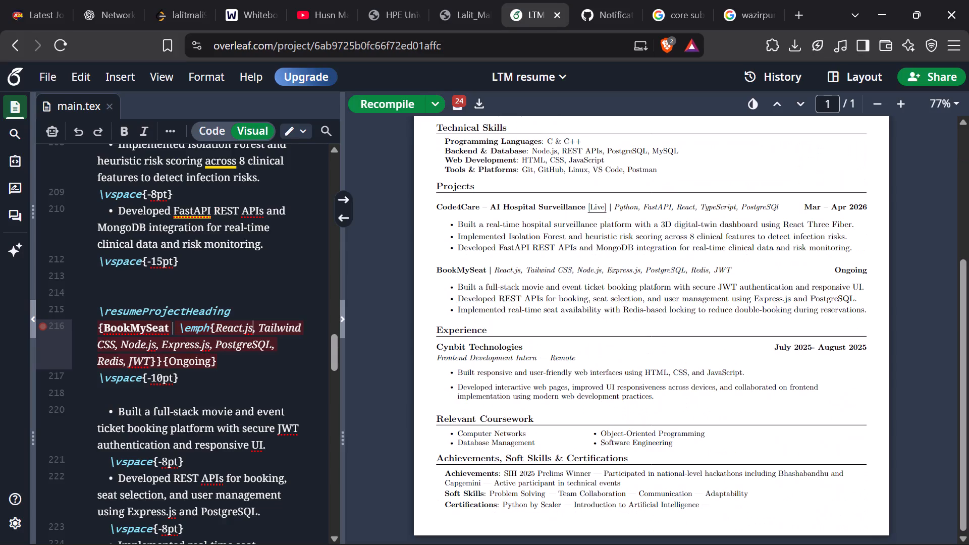
scroll(611, 308, up, 9)
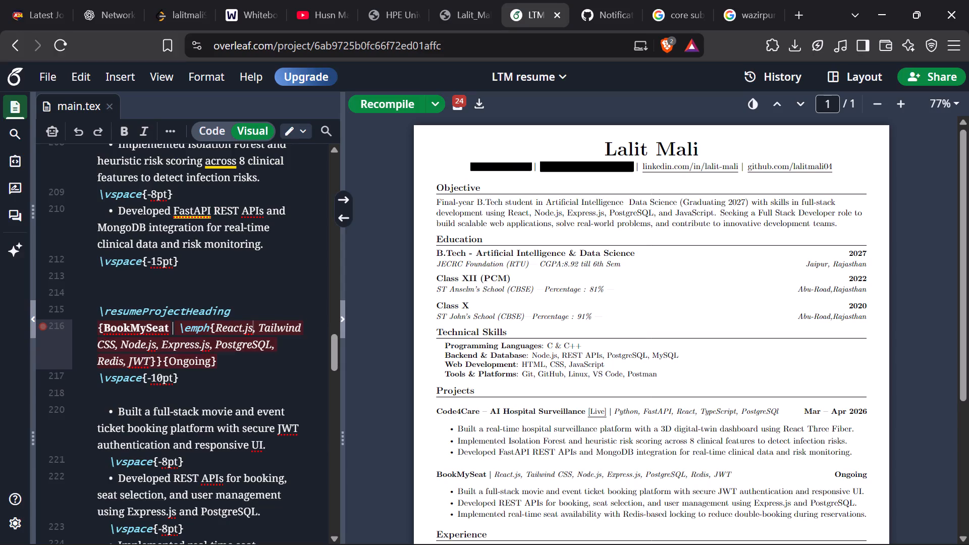
Remove TypeScript from the technology list of the Code4Care project heading, leaving Python, FastAPI, React and PostgreSQl.
scroll(491, 278, down, 1)
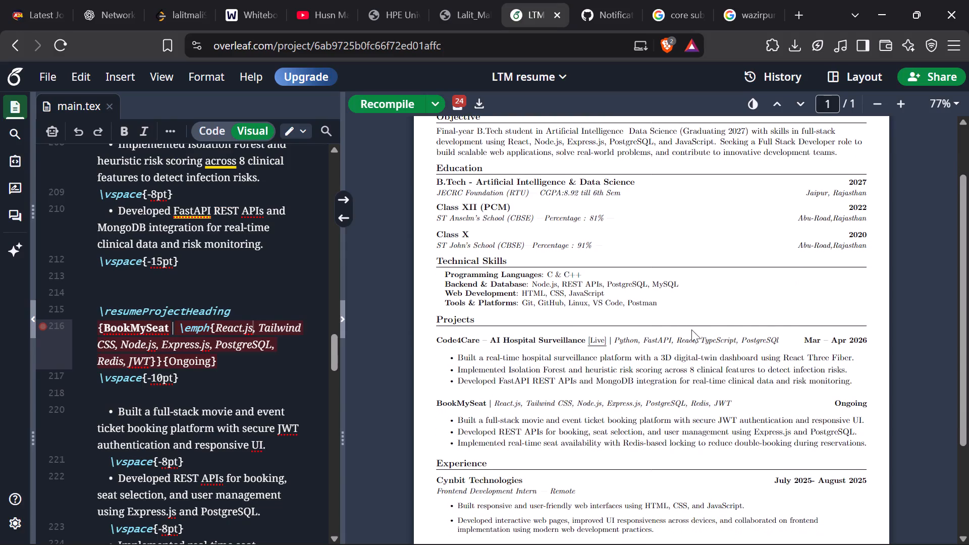
double_click(734, 345)
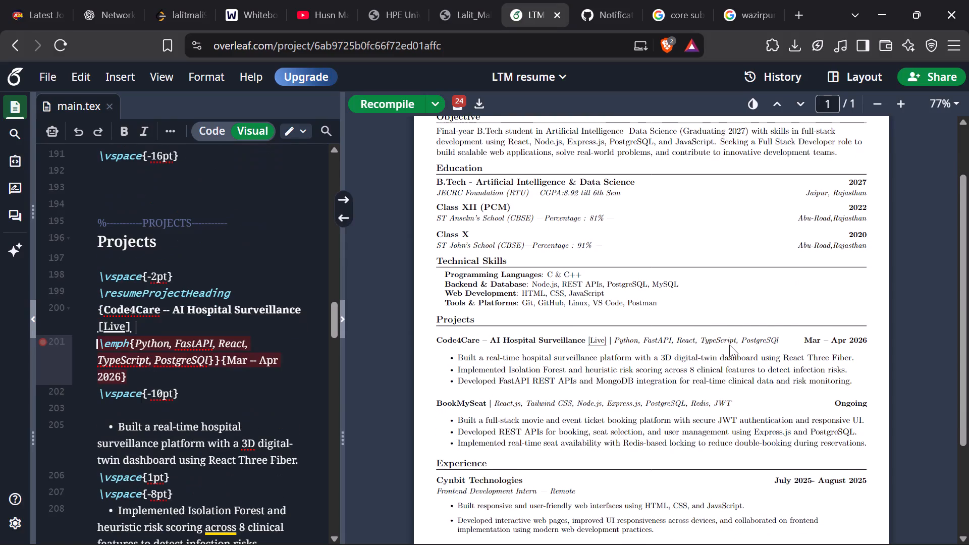
double_click(718, 342)
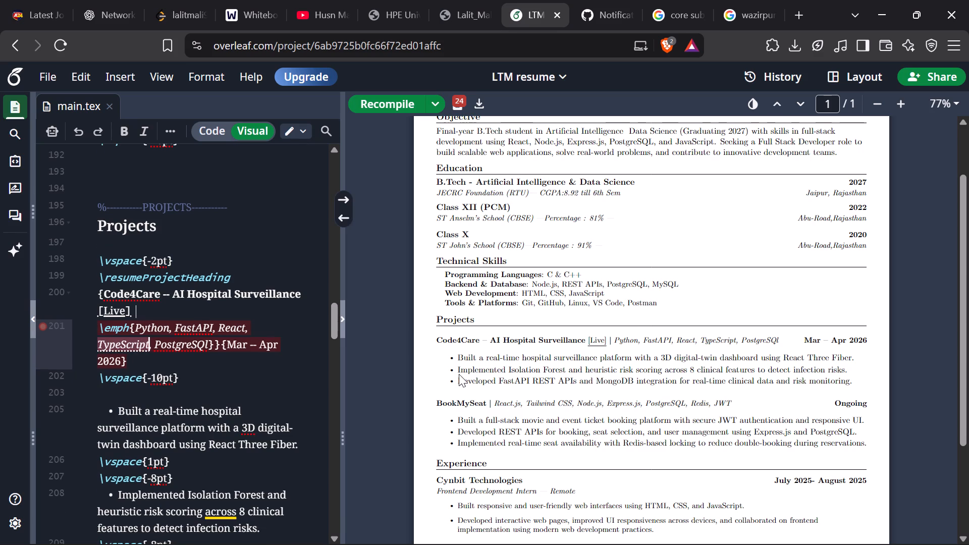
key(BackSpace)
key(BackSpace)
key(BackSpace)
key(BackSpace)
key(BackSpace)
key(BackSpace)
key(BackSpace)
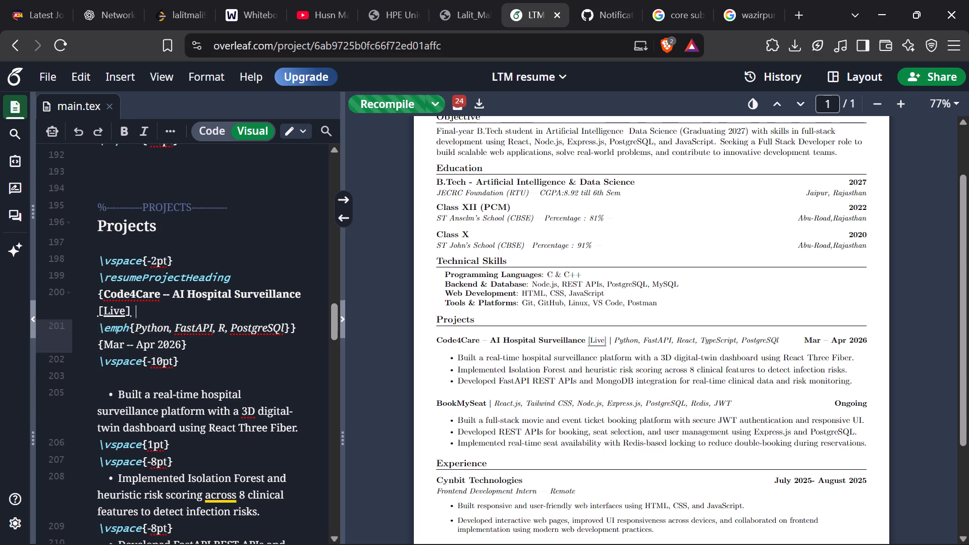
key(ctrl+z)
key(ctrl+z)
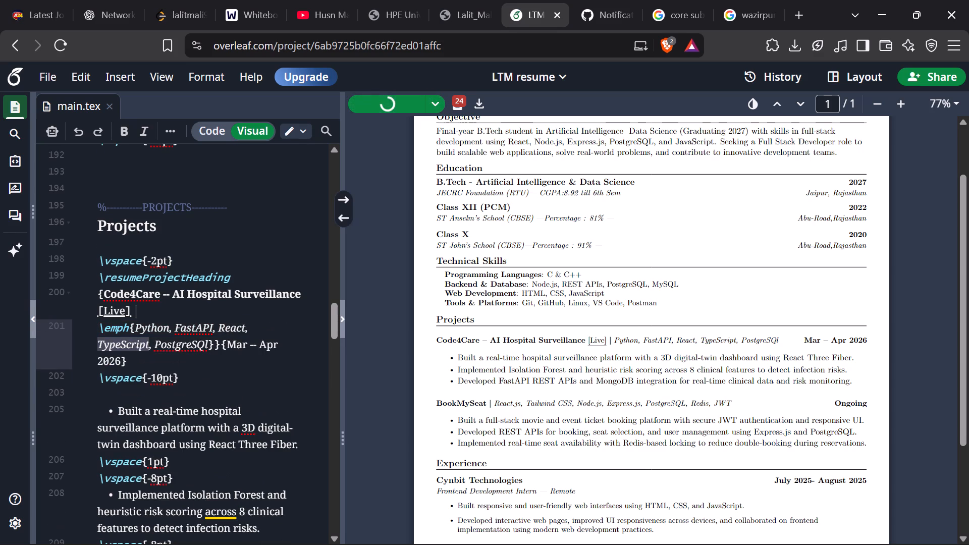
key(BackSpace)
key(BackSpace)
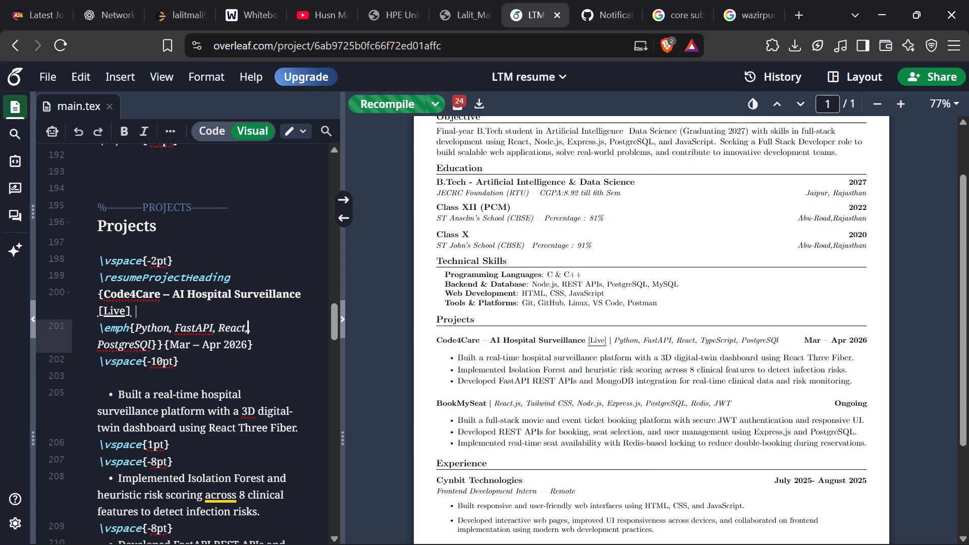
key(BackSpace)
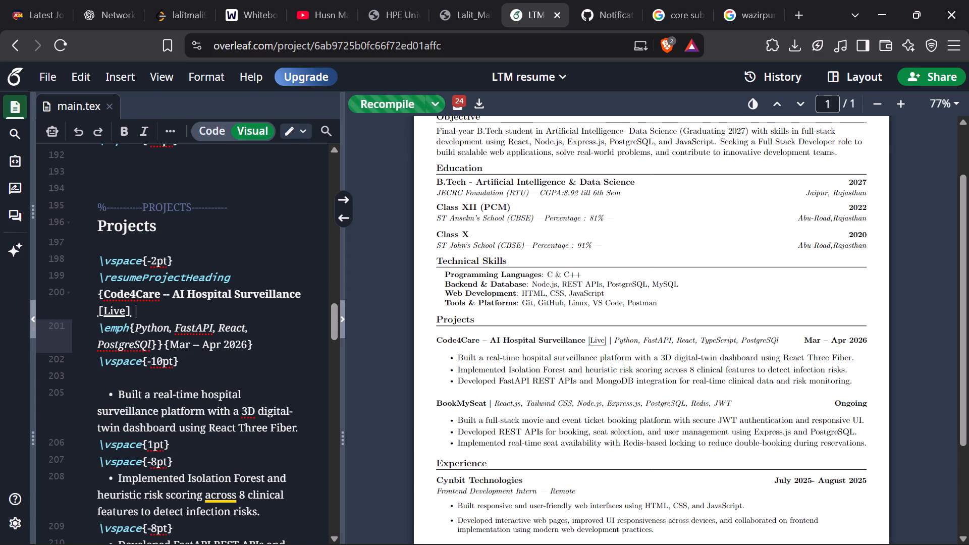
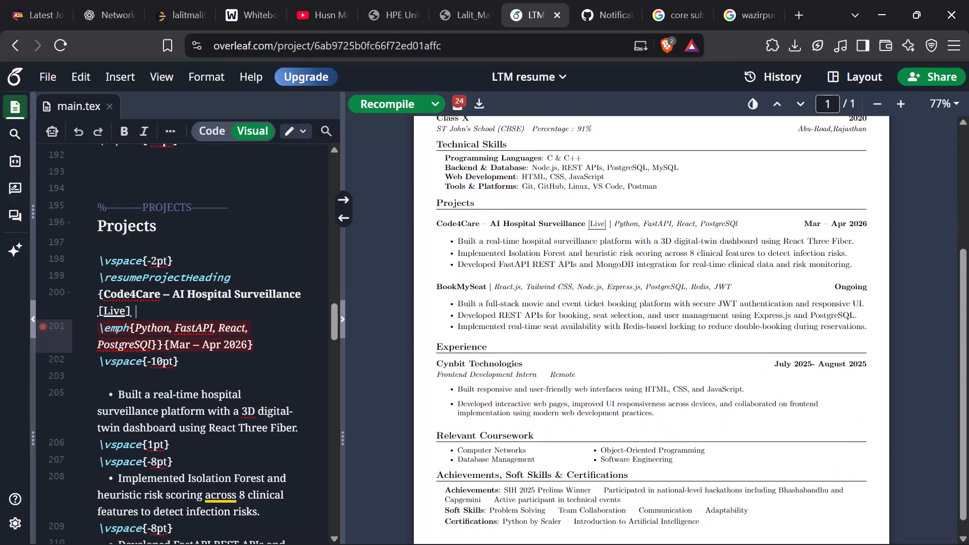
Read through the compiled resume page from the heading and objective down to the certifications, checking the Projects section after the edit.
scroll(596, 383, down, 2)
scroll(596, 383, up, 9)
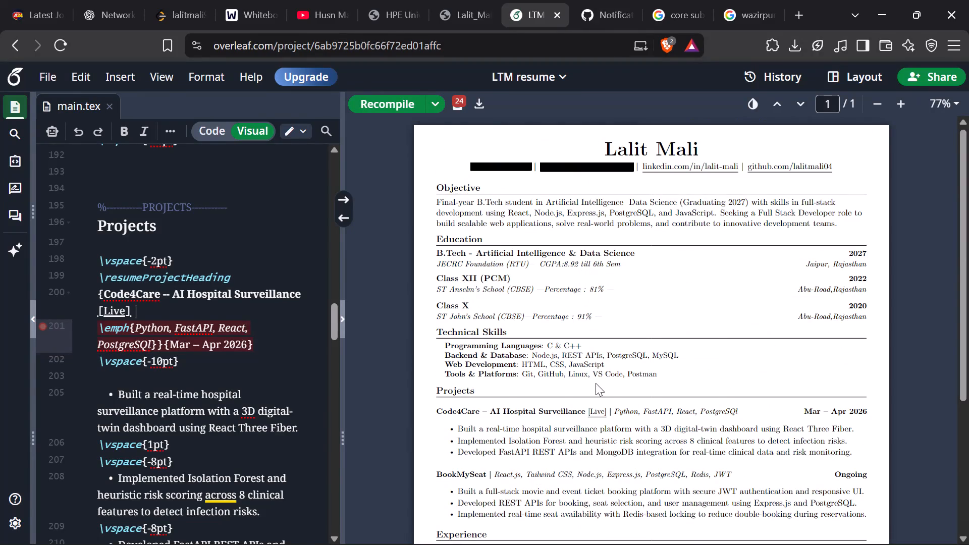
scroll(604, 341, down, 6)
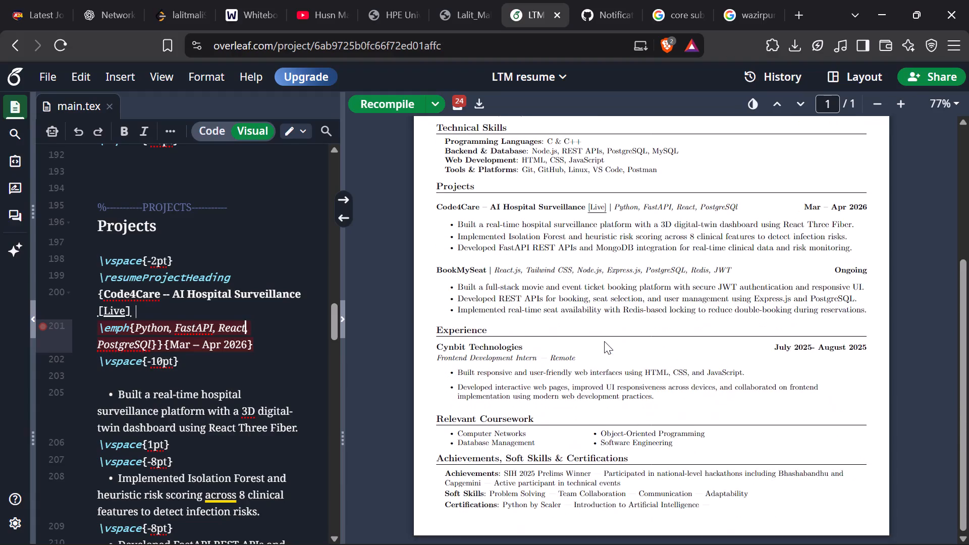
scroll(604, 341, up, 3)
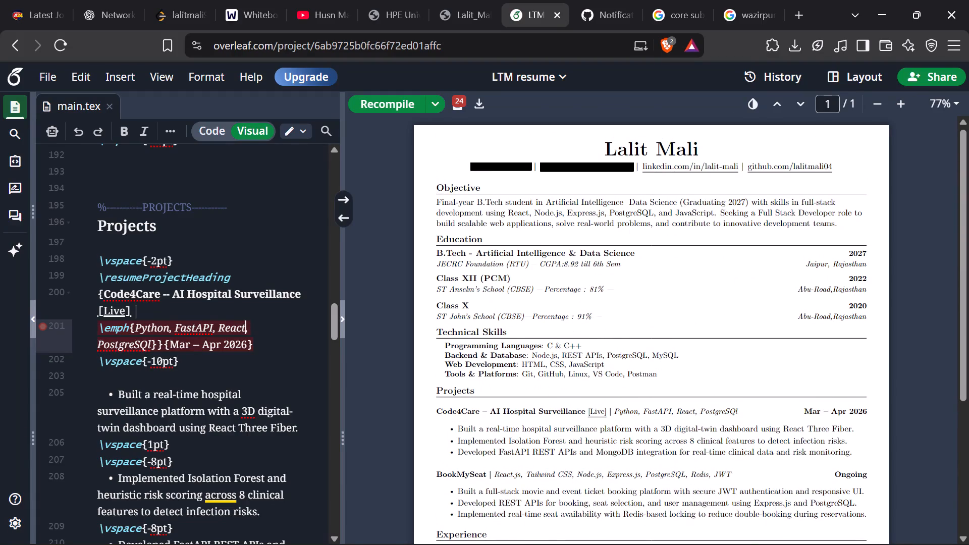
scroll(539, 329, down, 5)
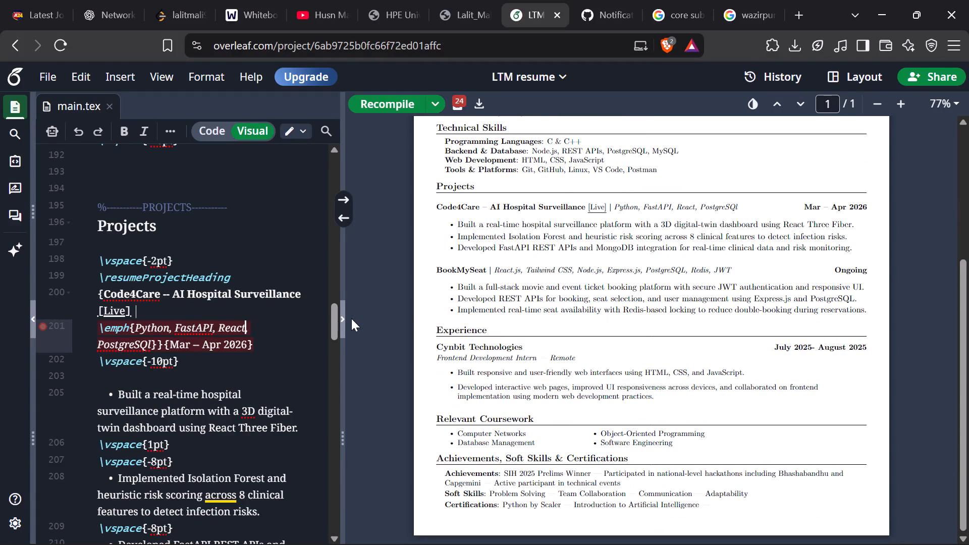
Widen the compiled PDF preview by narrowing the source editor beside it, keeping both visible.
drag(344, 319, 355, 319)
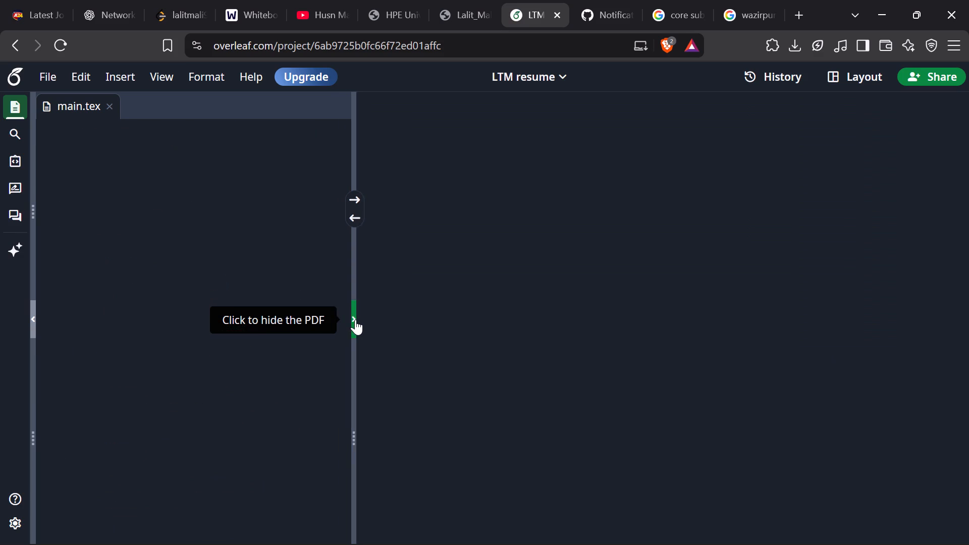
drag(355, 319, 326, 322)
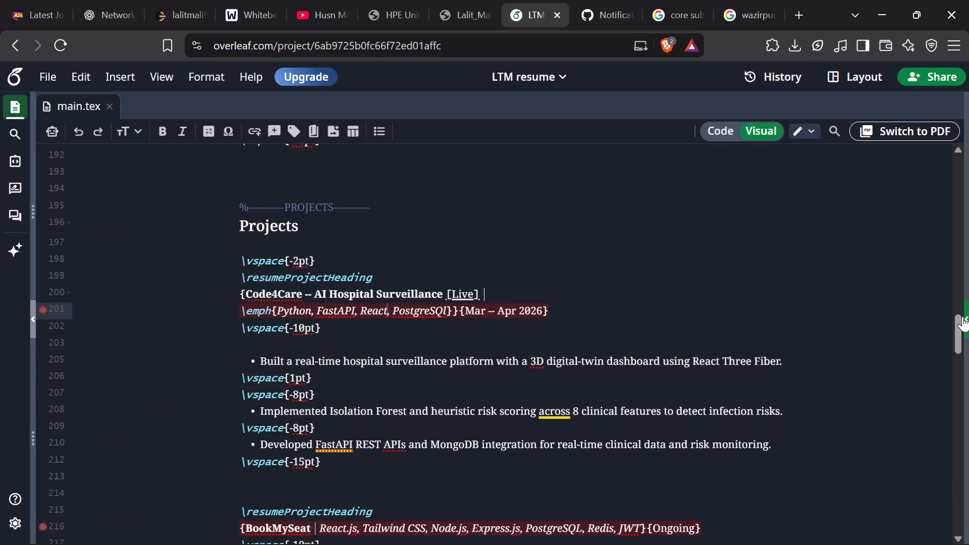
drag(968, 320, 774, 348)
click(964, 333)
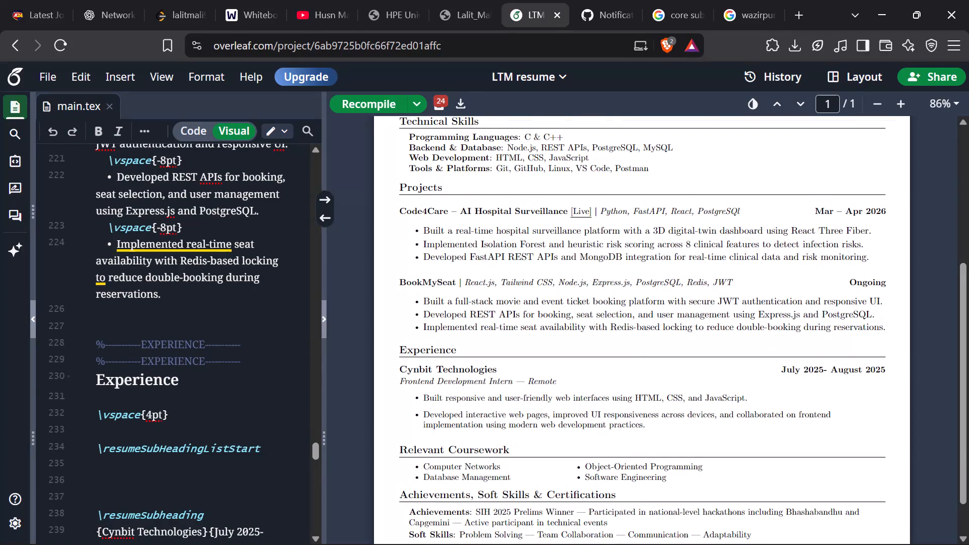
Check the enlarged compiled page once more from heading to certifications and download the LTM resume as a PDF.
scroll(454, 401, up, 3)
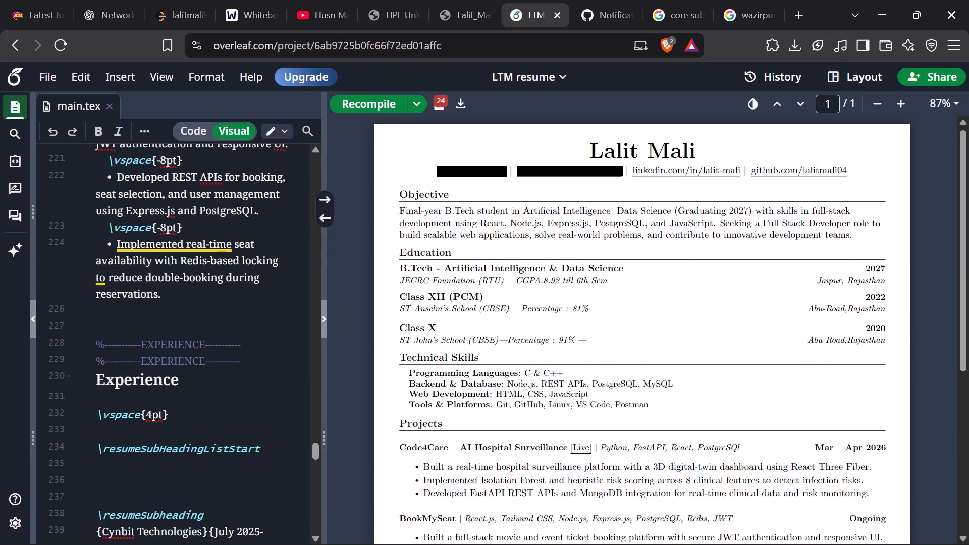
scroll(616, 387, down, 5)
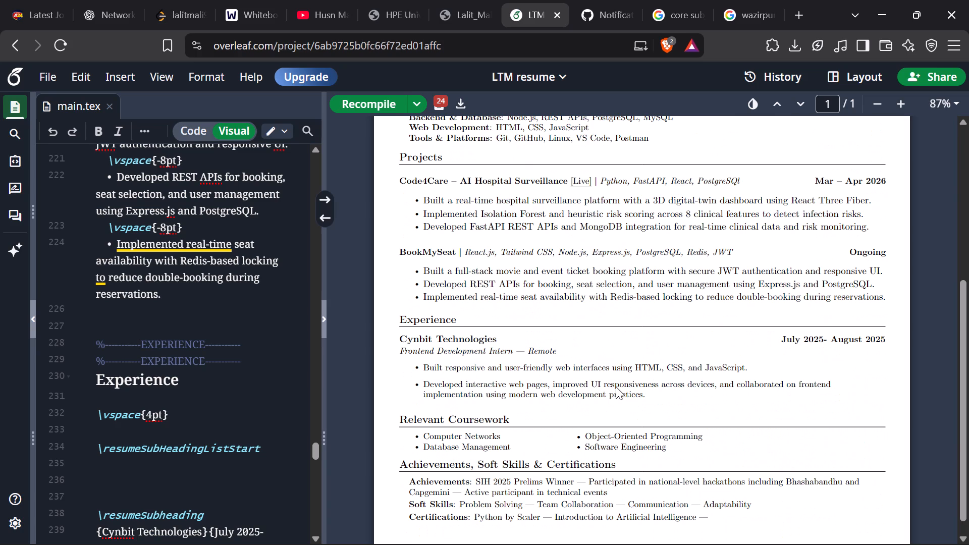
scroll(616, 387, up, 5)
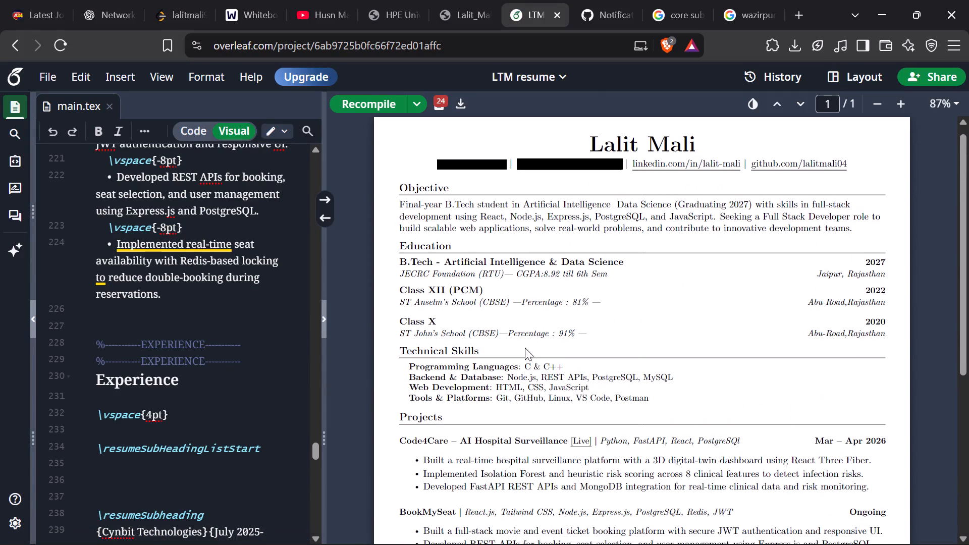
click(461, 104)
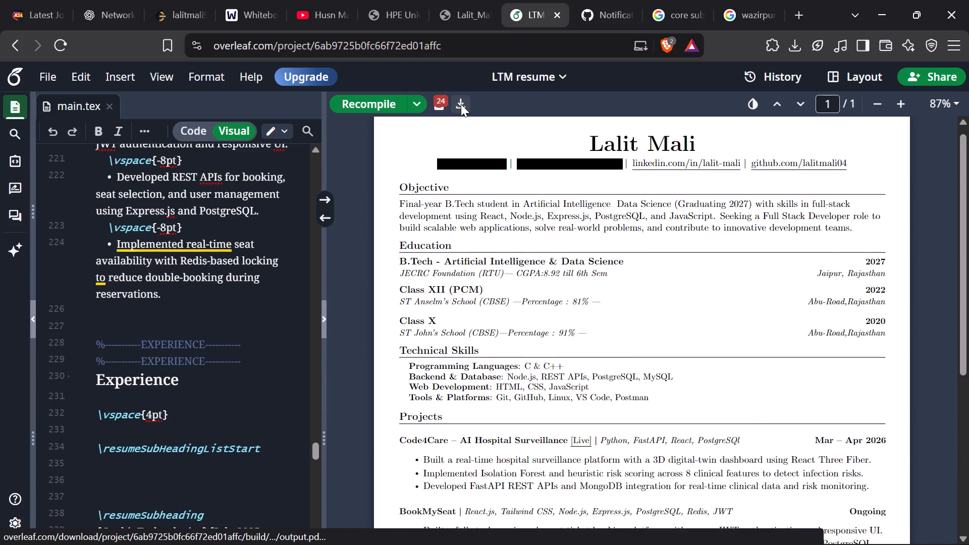
Name the resume PDF in Downloads with the roll number reused from the earlier files, without the (1) suffix and extension, followed by _Lalit.
key(BackSpace)
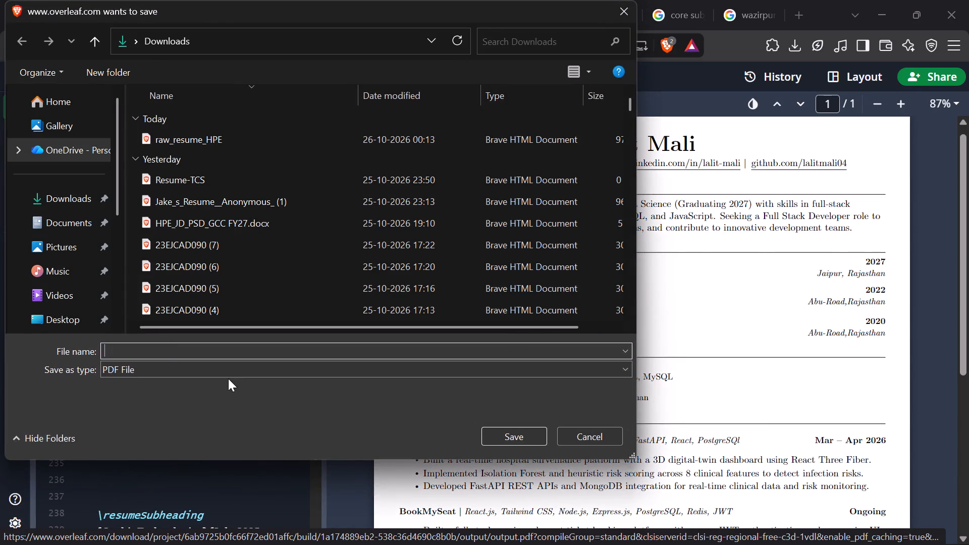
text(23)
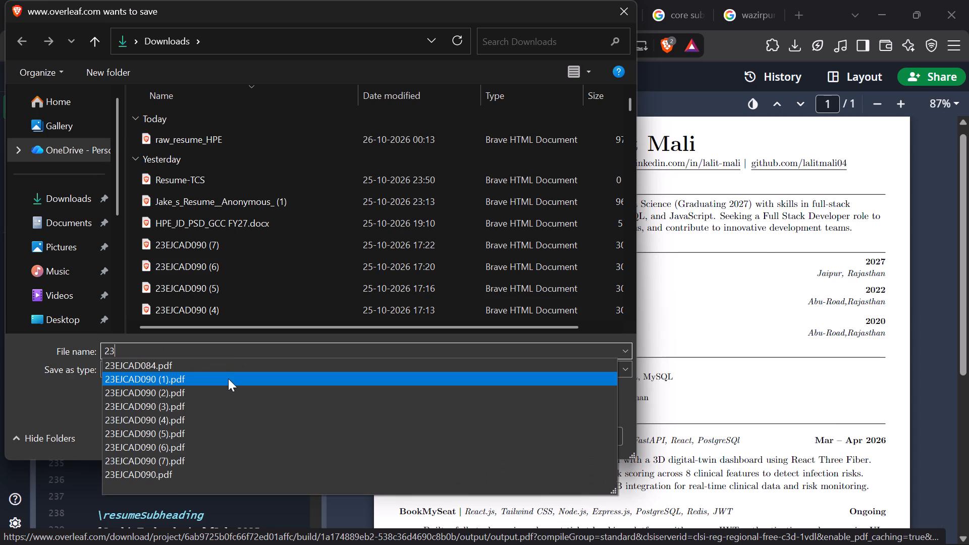
click(228, 378)
click(228, 378)
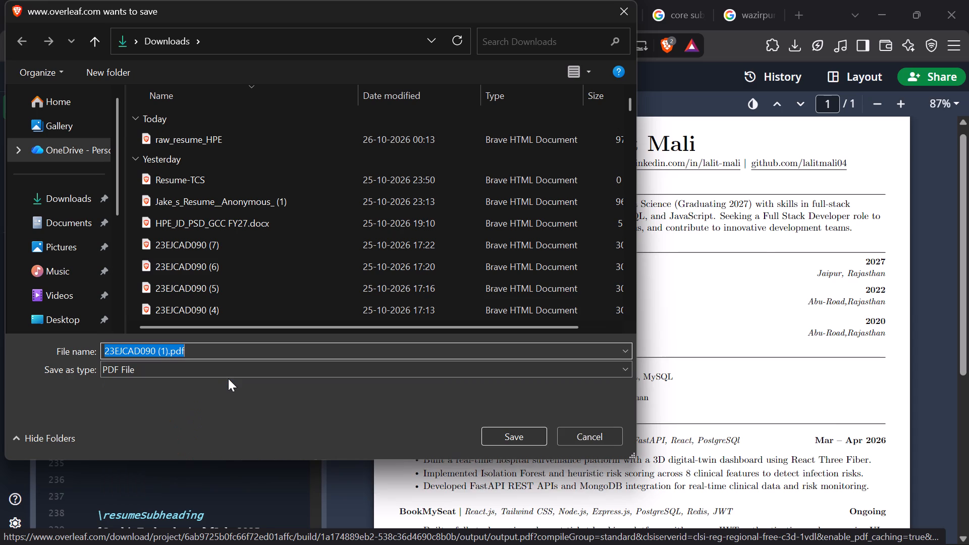
click(193, 348)
key(BackSpace)
key(BackSpace)
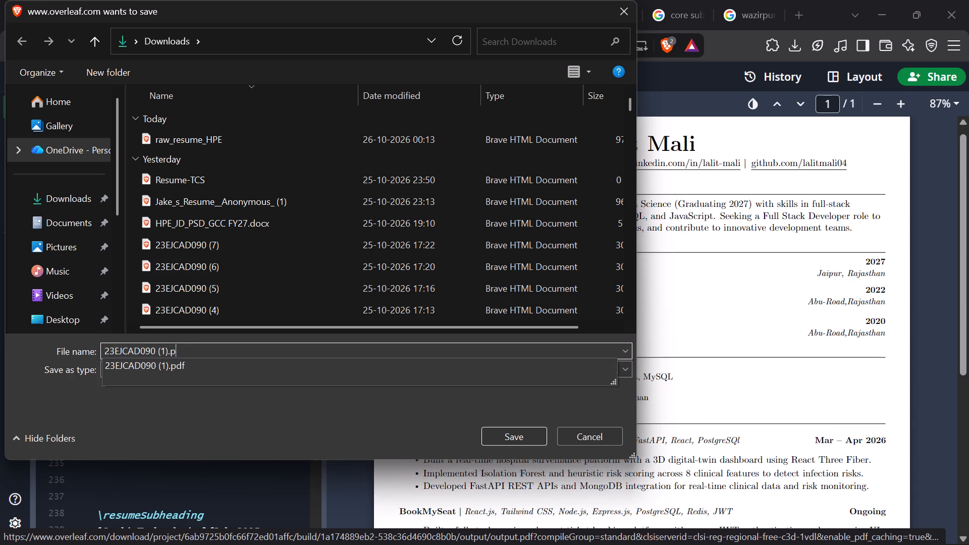
key(BackSpace)
key(BackSpace)
key(BackSpace)
key(BackSpace)
key(BackSpace)
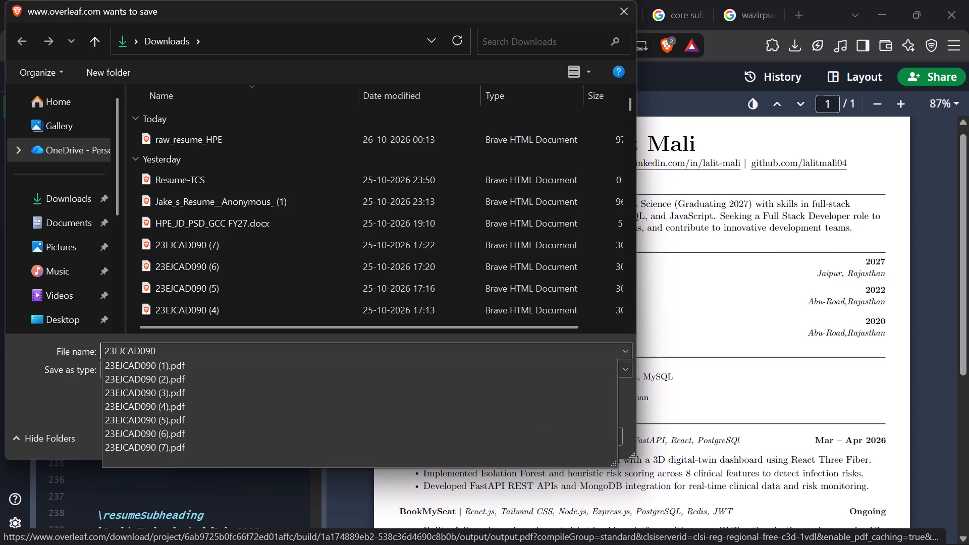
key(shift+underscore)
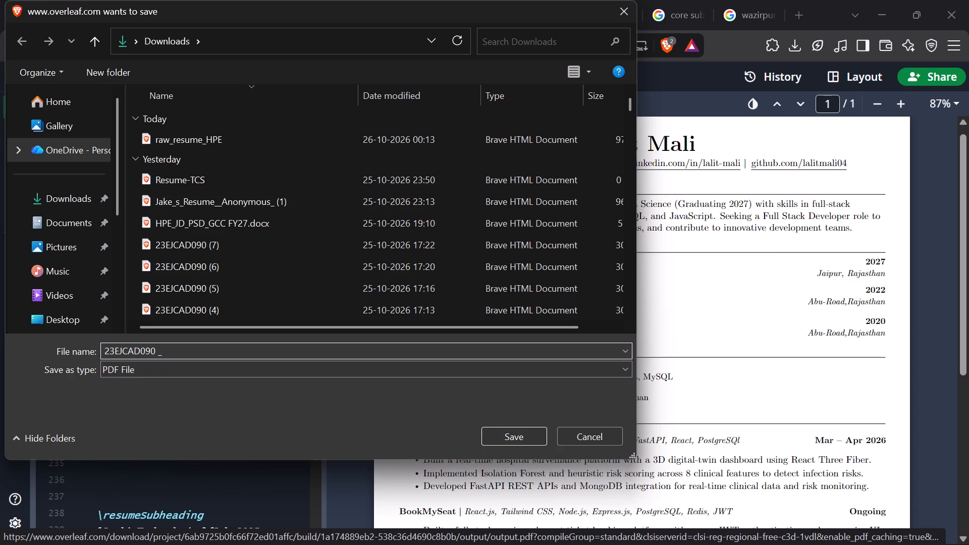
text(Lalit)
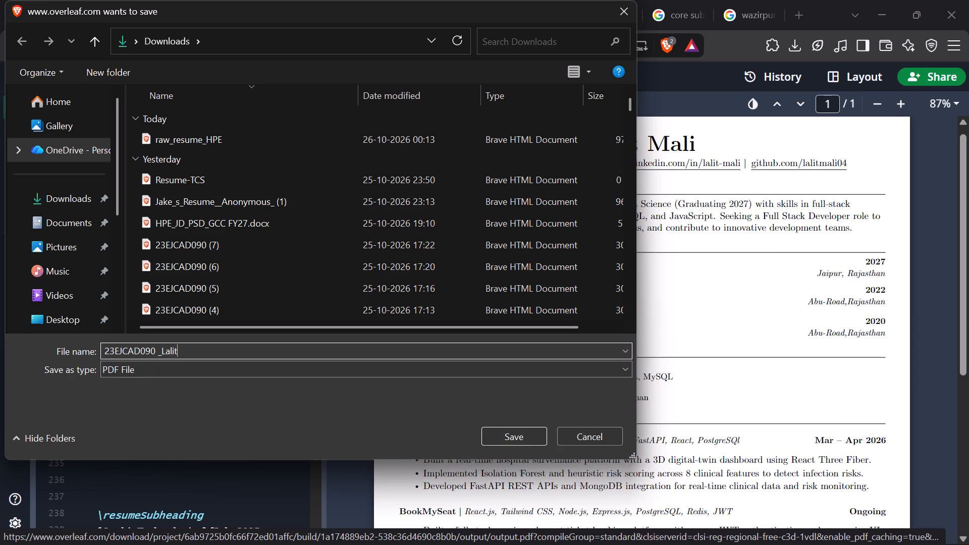
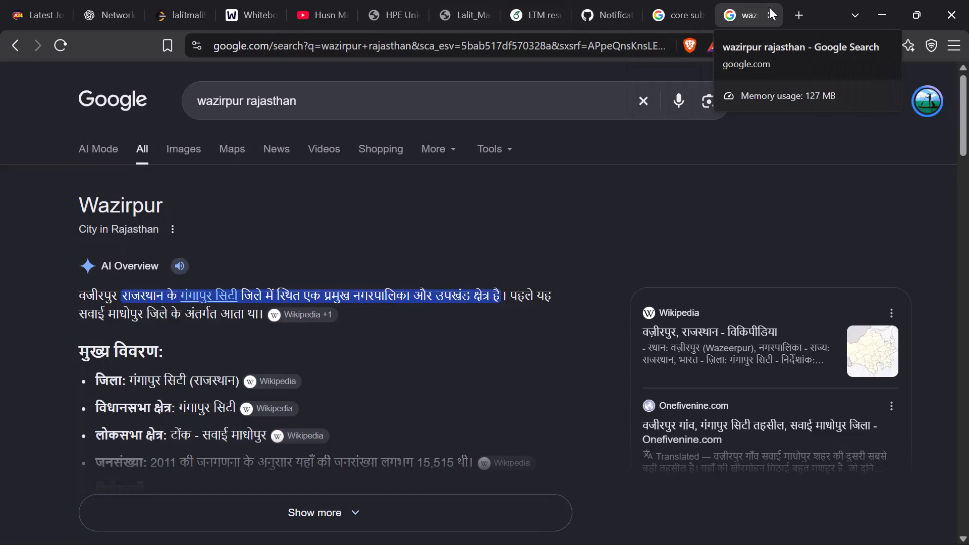
Close the two Google tabs, the wazirpur rajasthan search and the core subject in cse search.
click(773, 18)
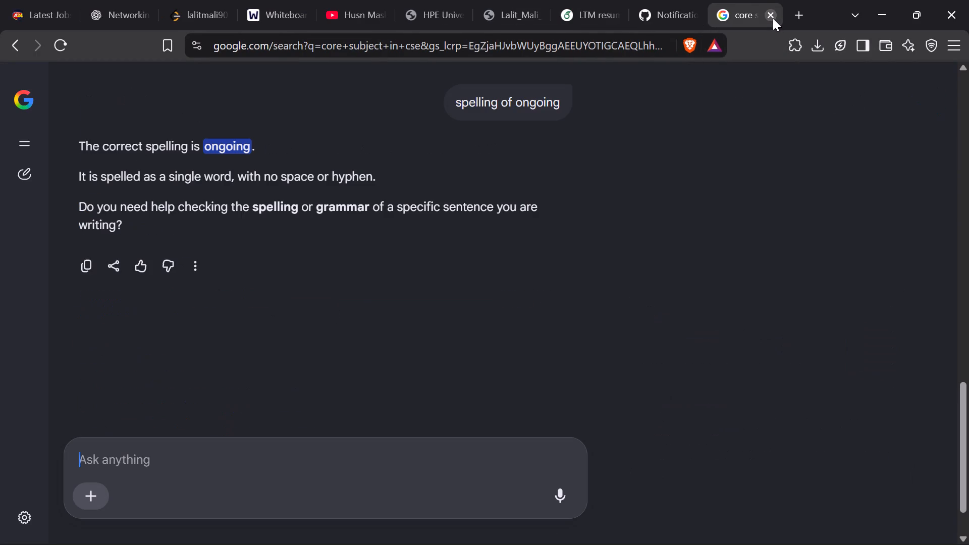
click(773, 18)
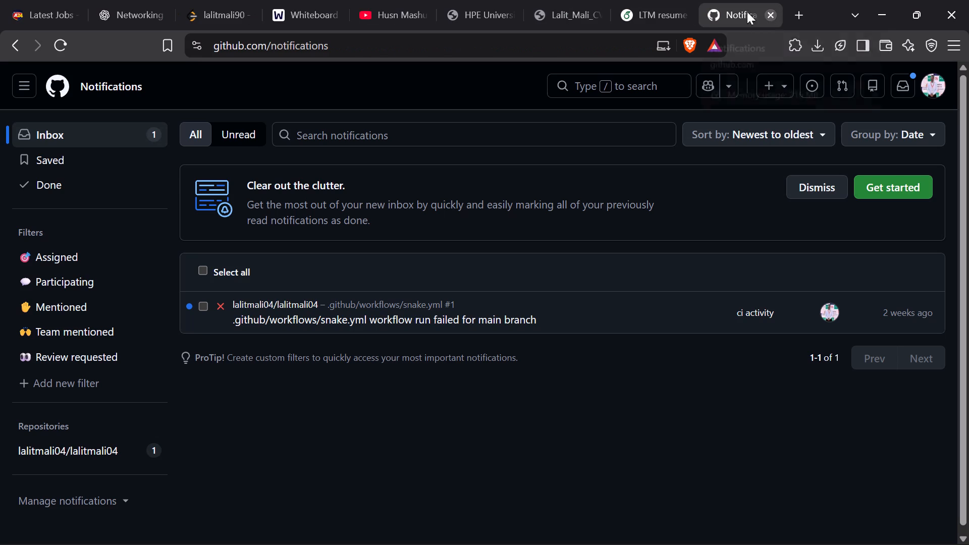
Return to the LTM resume project and go from the compiled page's contact line under the name to its source.
click(640, 0)
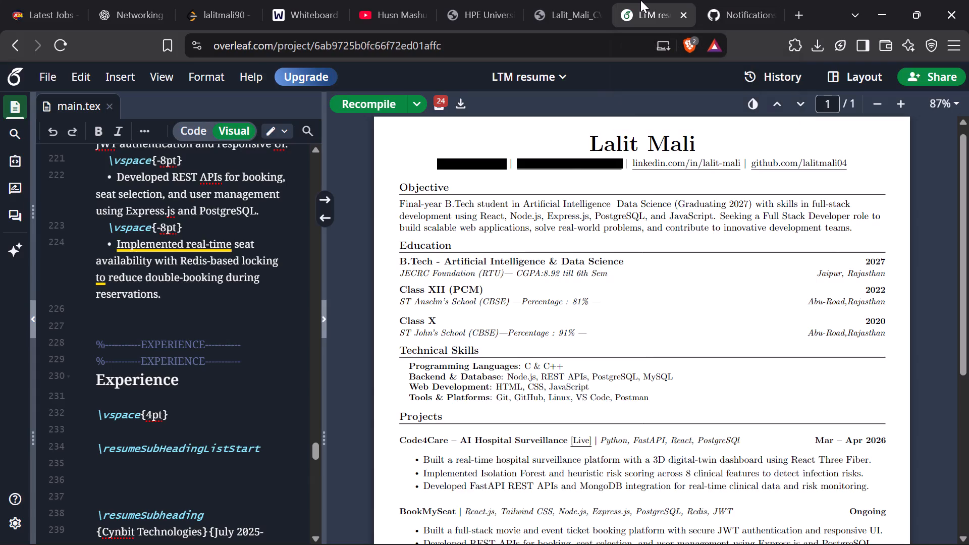
double_click(487, 165)
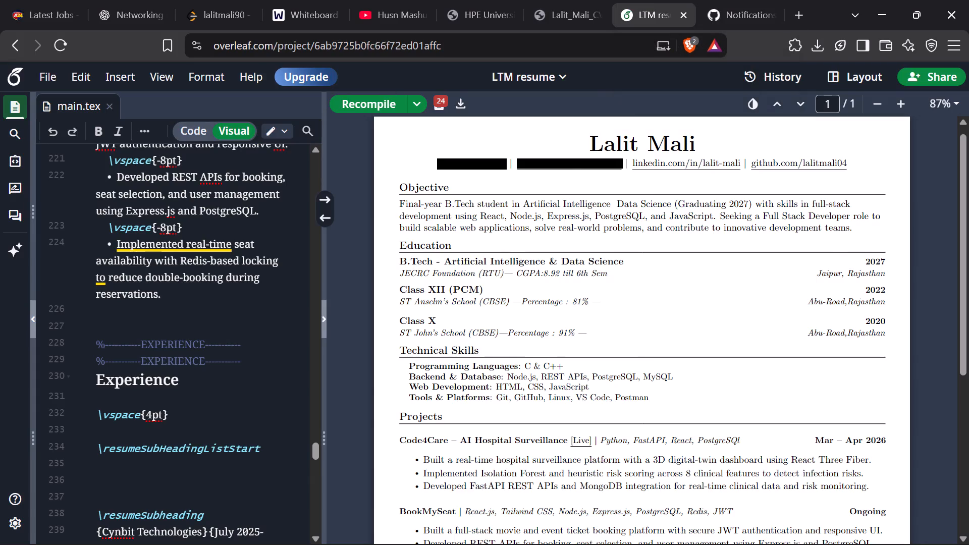
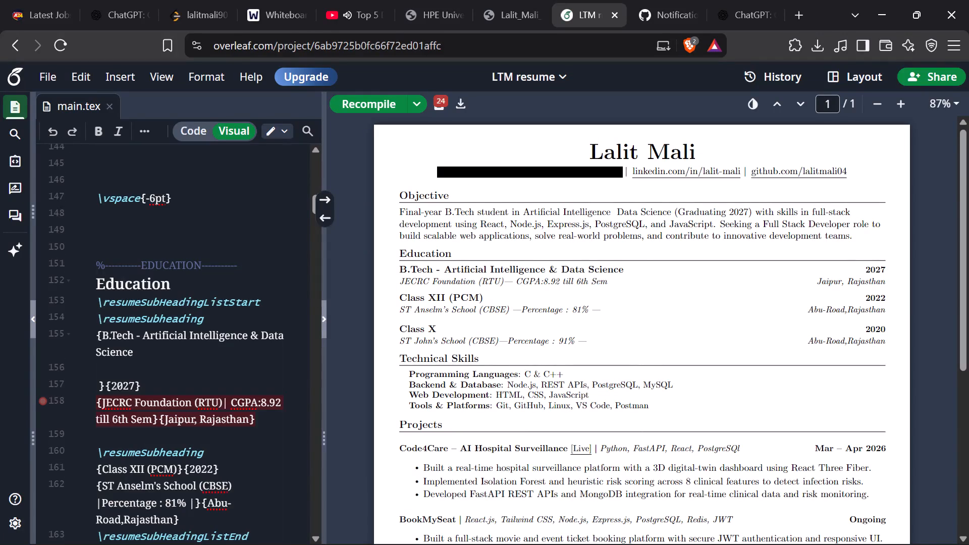
scroll(228, 322, up, 1)
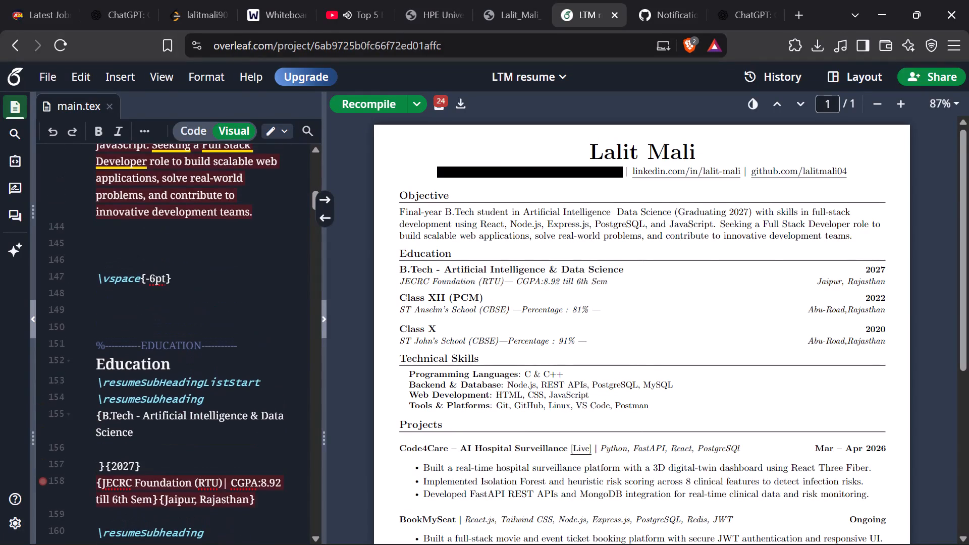
scroll(228, 322, up, 2)
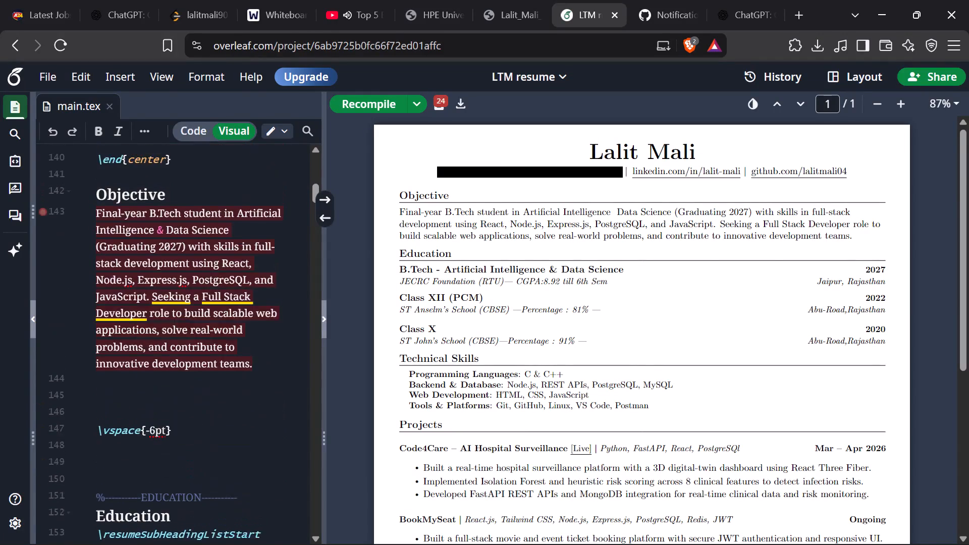
scroll(228, 322, up, 1)
scroll(228, 322, down, 1)
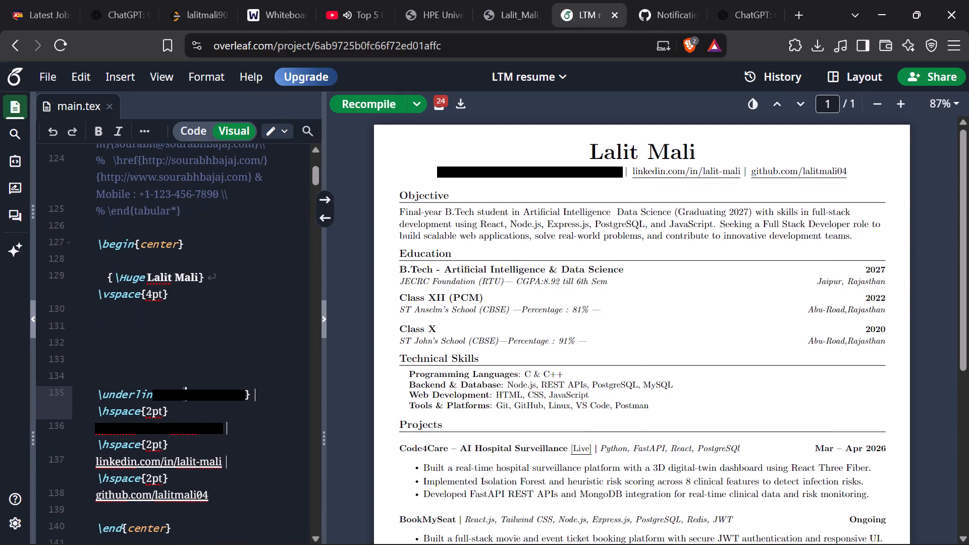
scroll(96, 397, down, 1)
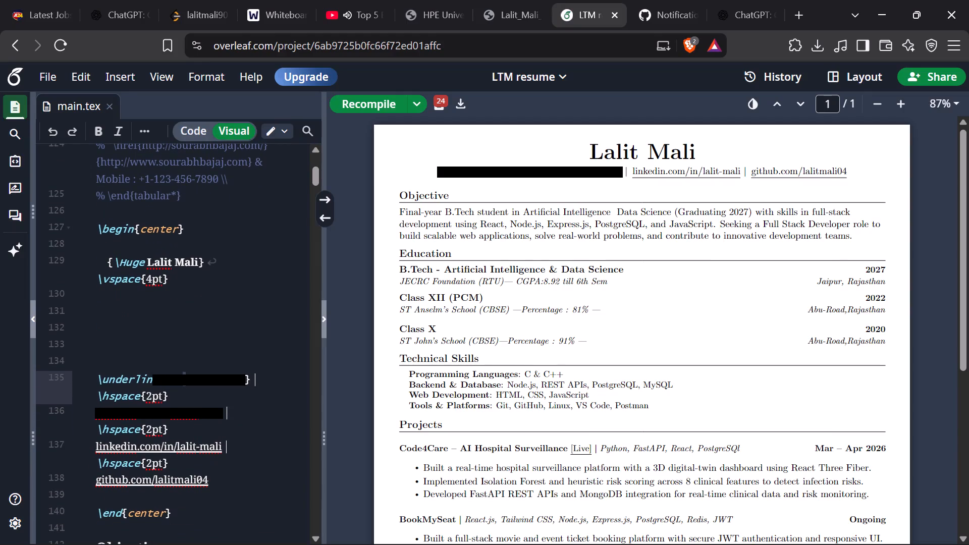
drag(93, 230, 198, 544)
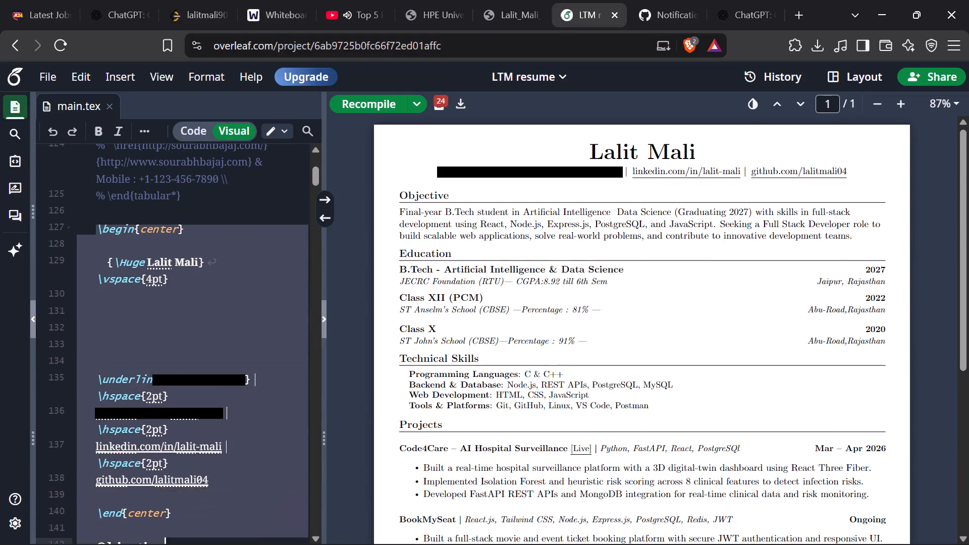
drag(198, 544, 190, 499)
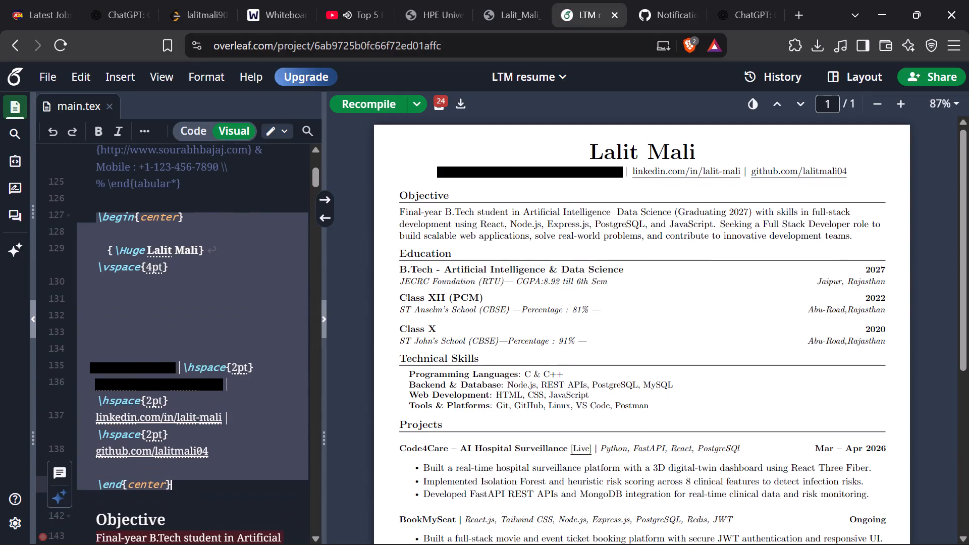
key(ctrl+v)
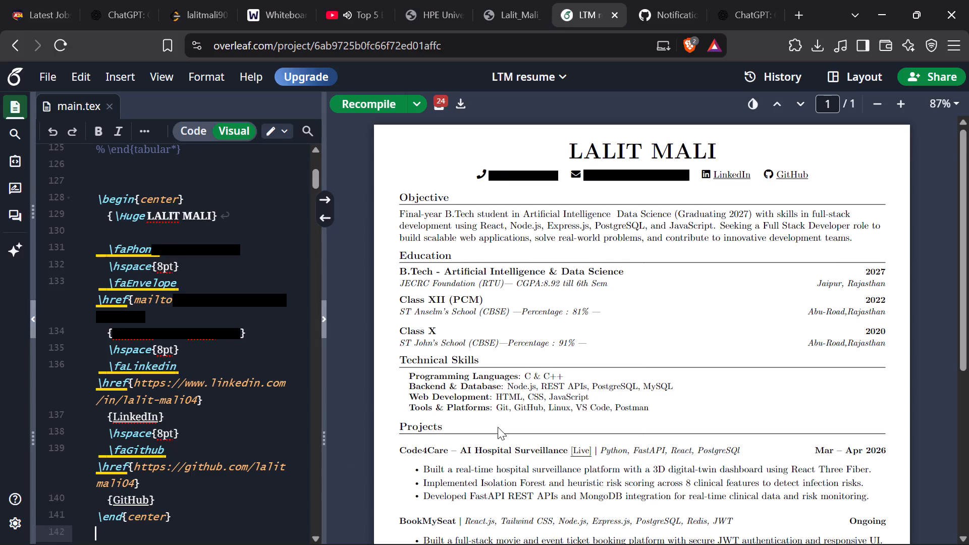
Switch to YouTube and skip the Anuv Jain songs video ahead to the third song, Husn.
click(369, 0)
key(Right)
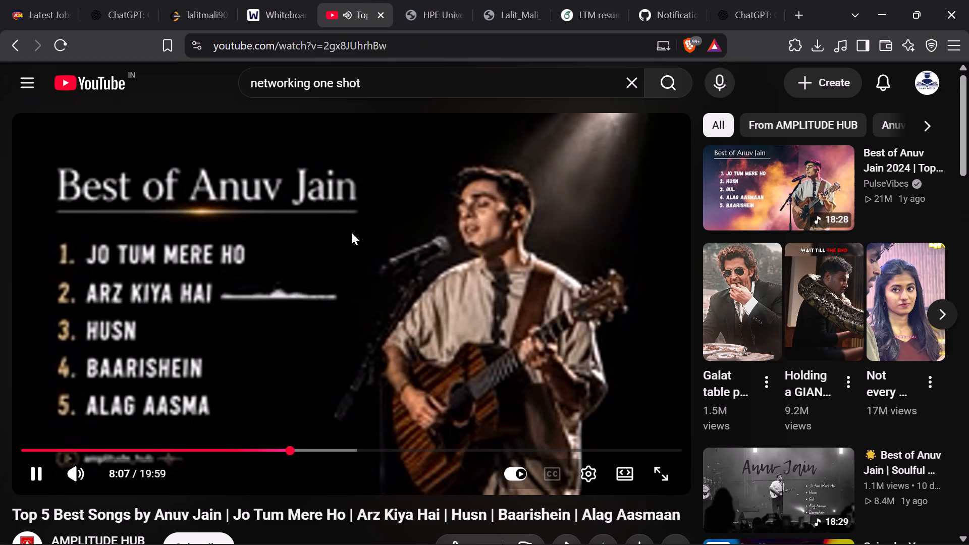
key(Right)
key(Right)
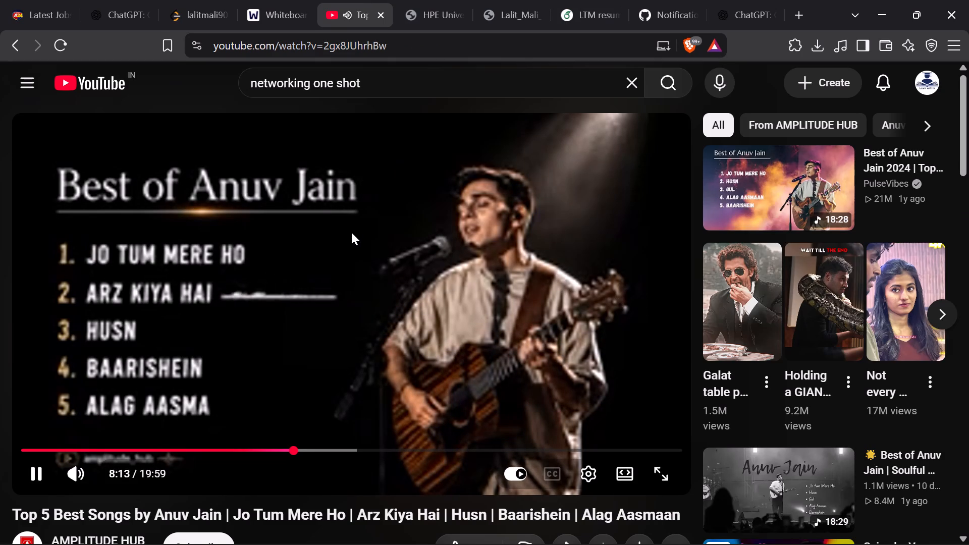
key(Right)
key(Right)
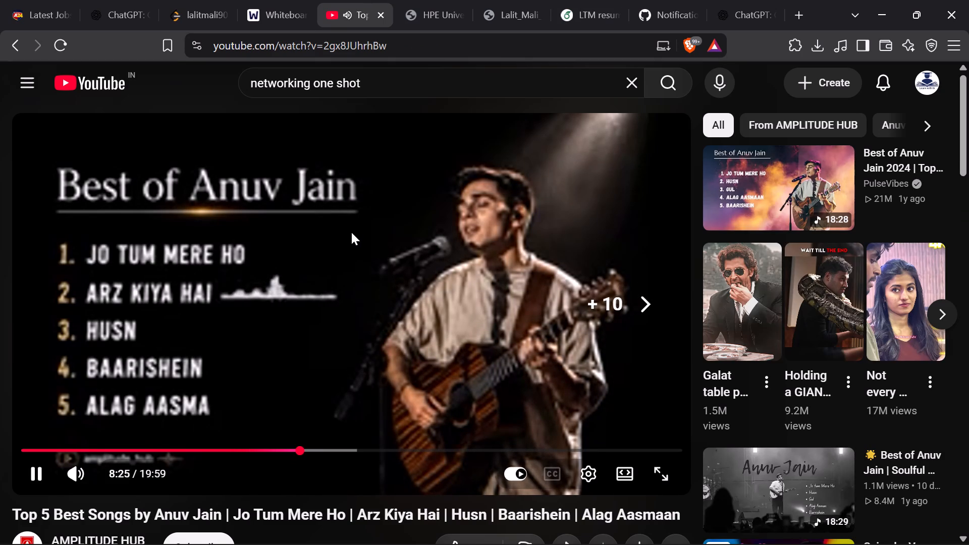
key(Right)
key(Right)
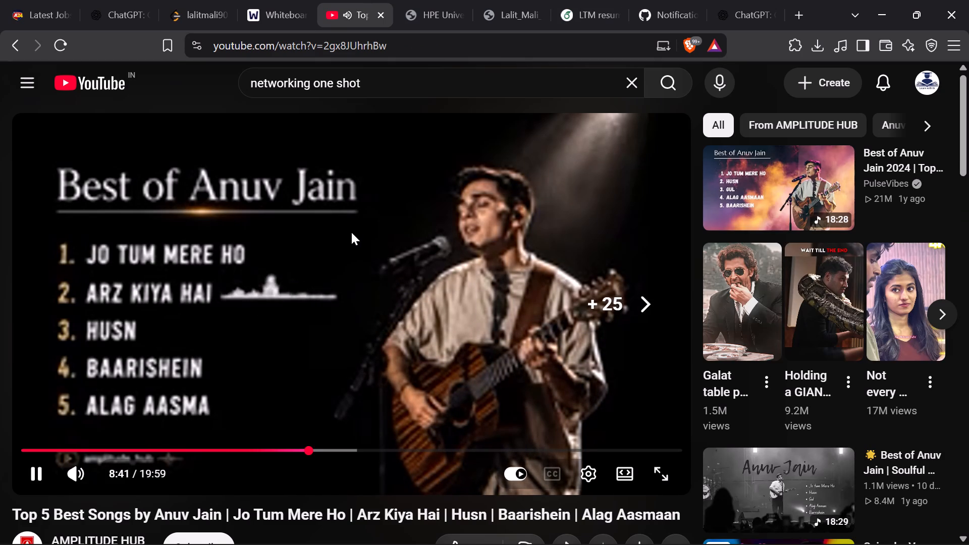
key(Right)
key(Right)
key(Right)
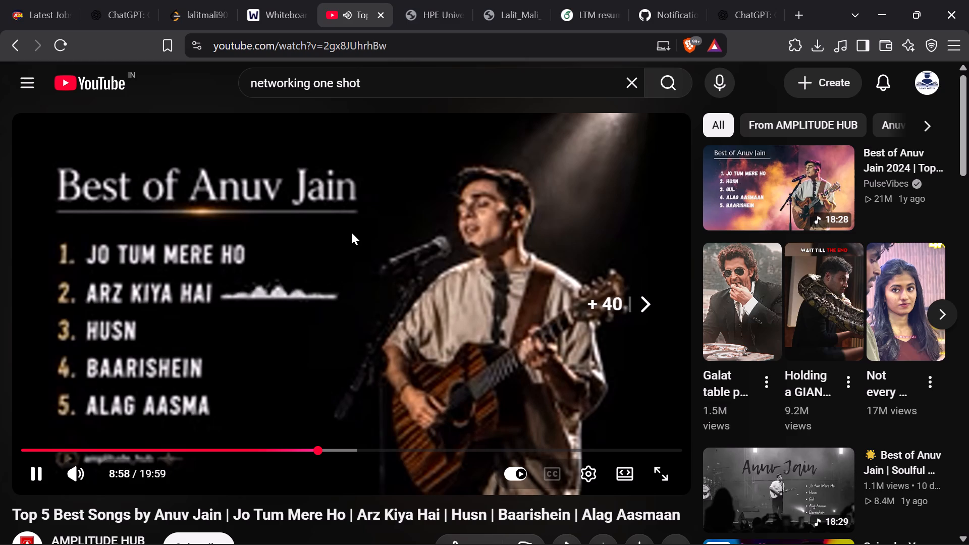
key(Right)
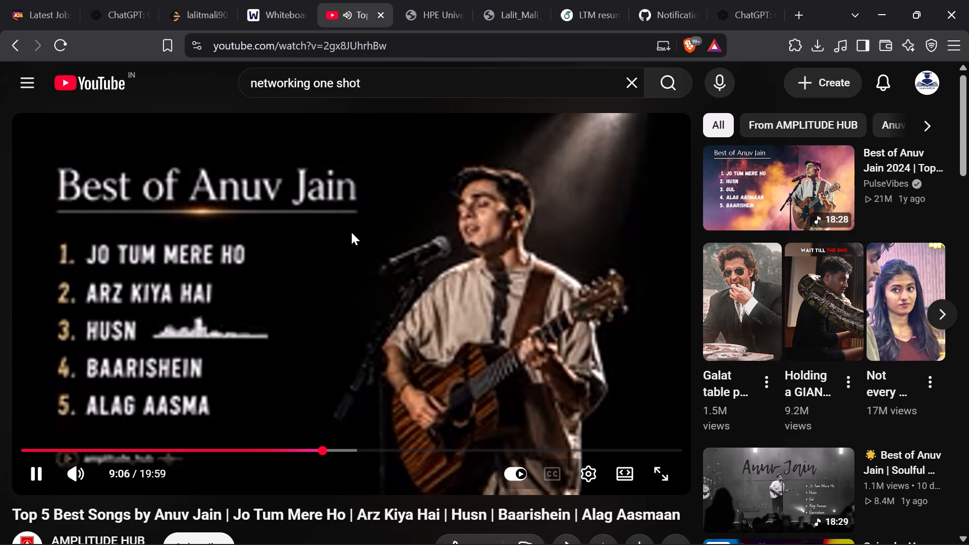
Look past the video's comments and start playing the recommended My Mix playlist.
scroll(351, 232, down, 2)
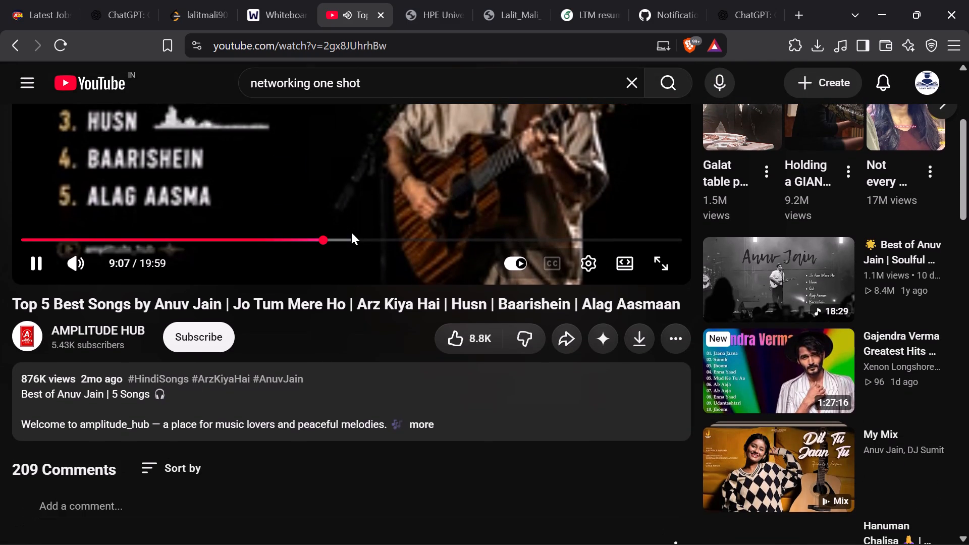
scroll(351, 232, down, 3)
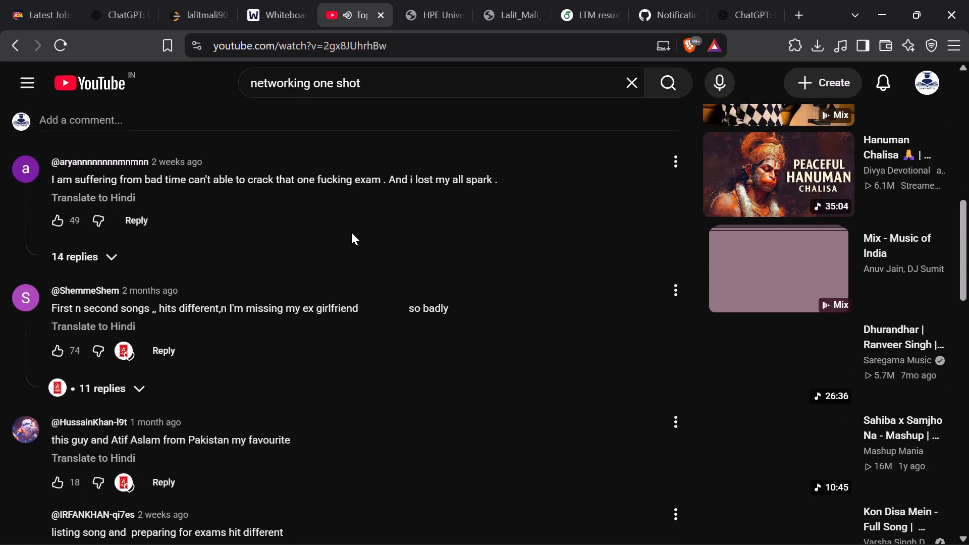
scroll(351, 232, up, 1)
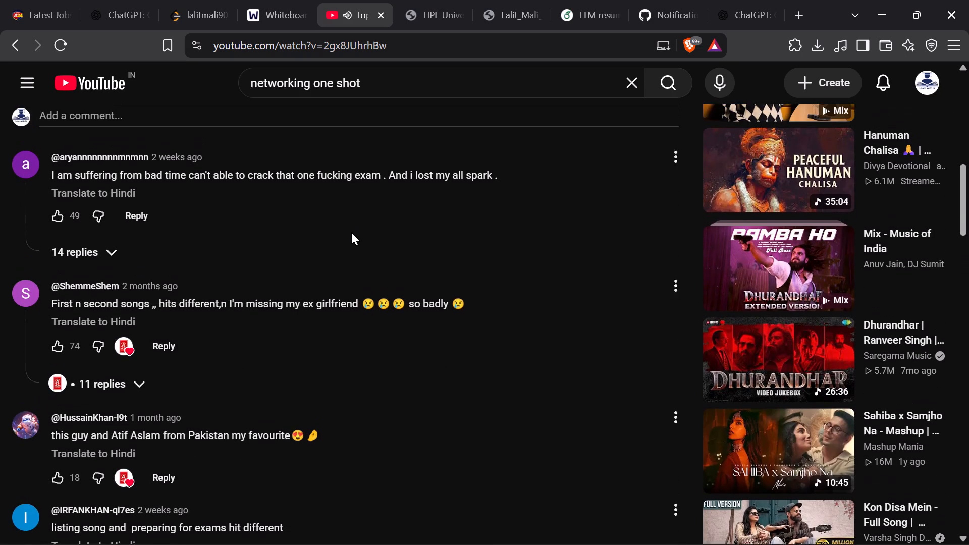
scroll(351, 232, up, 1)
scroll(351, 232, right, 1)
click(754, 287)
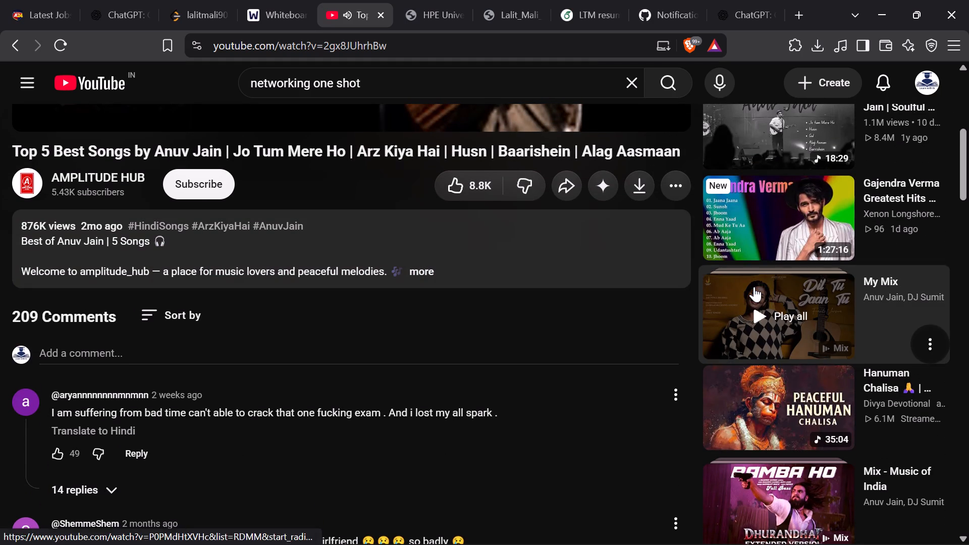
Return to the LTM resume in Overleaf, test the LinkedIn link in the compiled header, and close the profile page it opens.
click(736, 0)
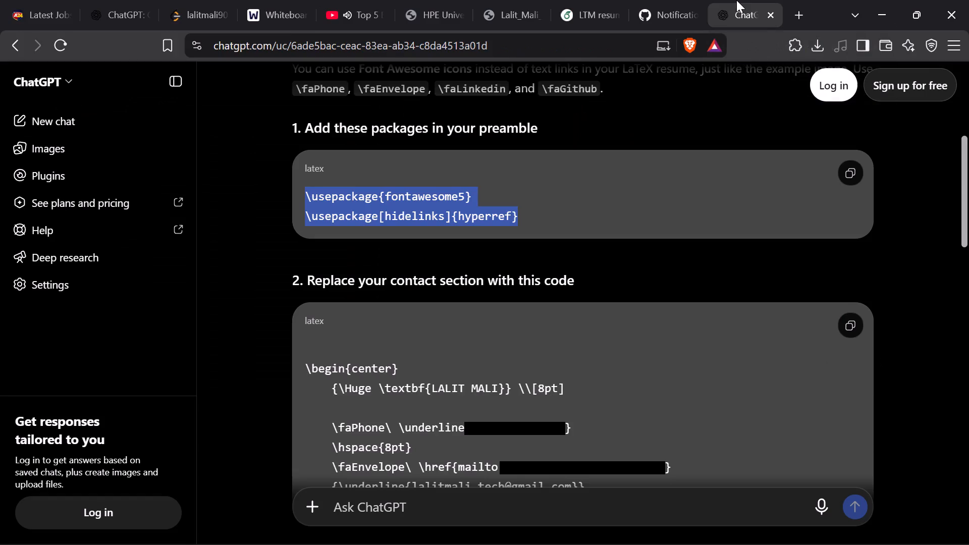
click(670, 0)
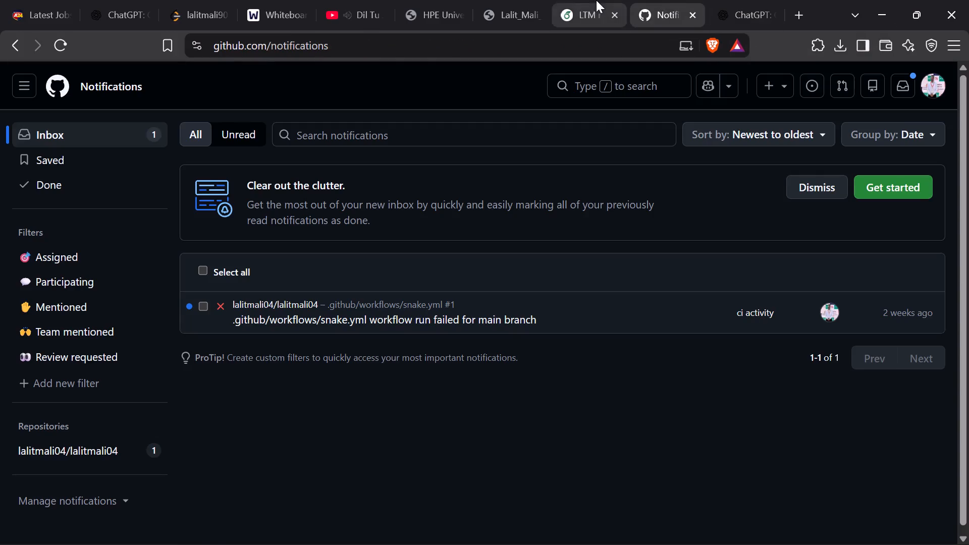
click(596, 0)
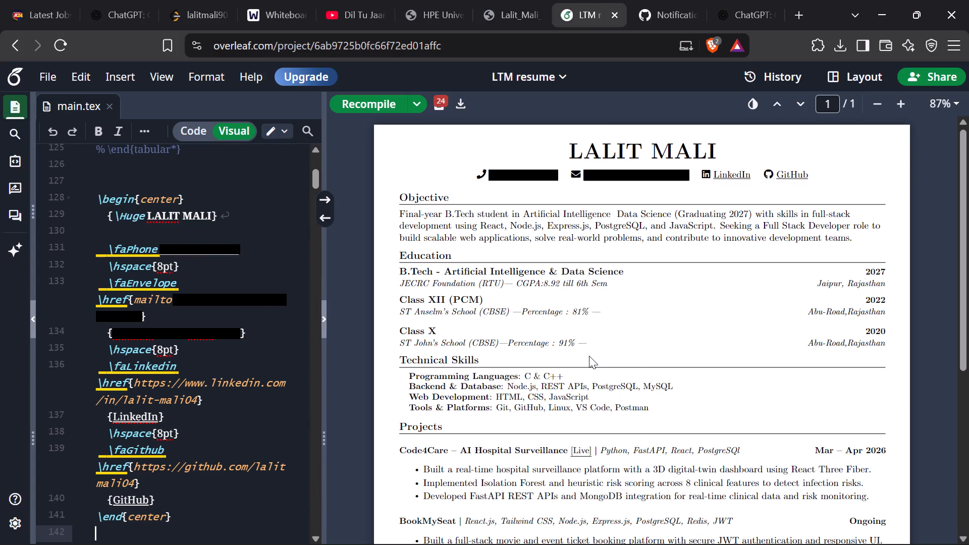
click(732, 176)
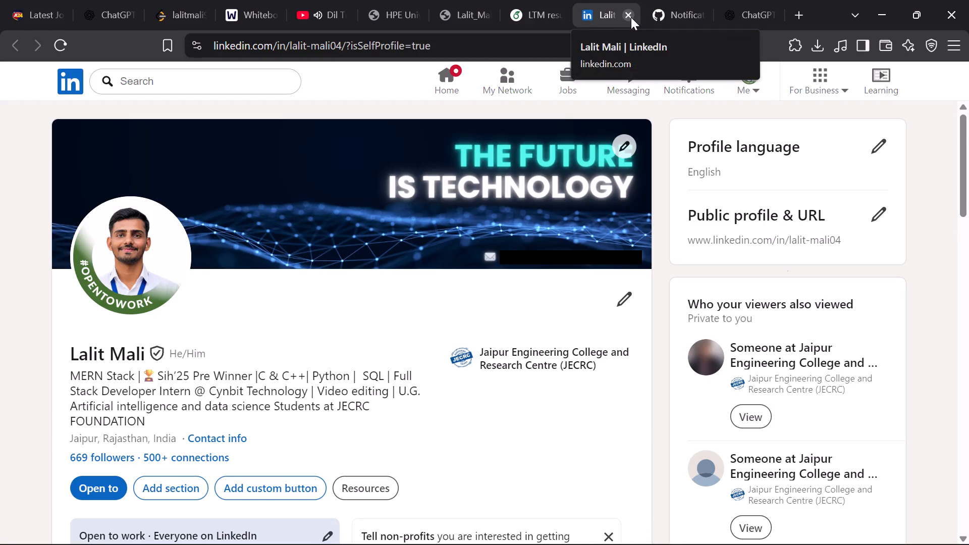
click(631, 17)
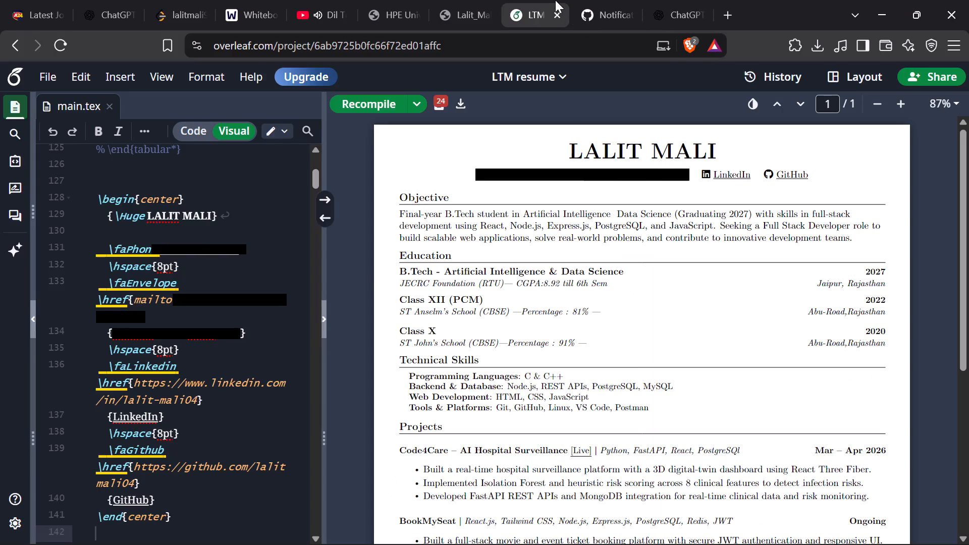
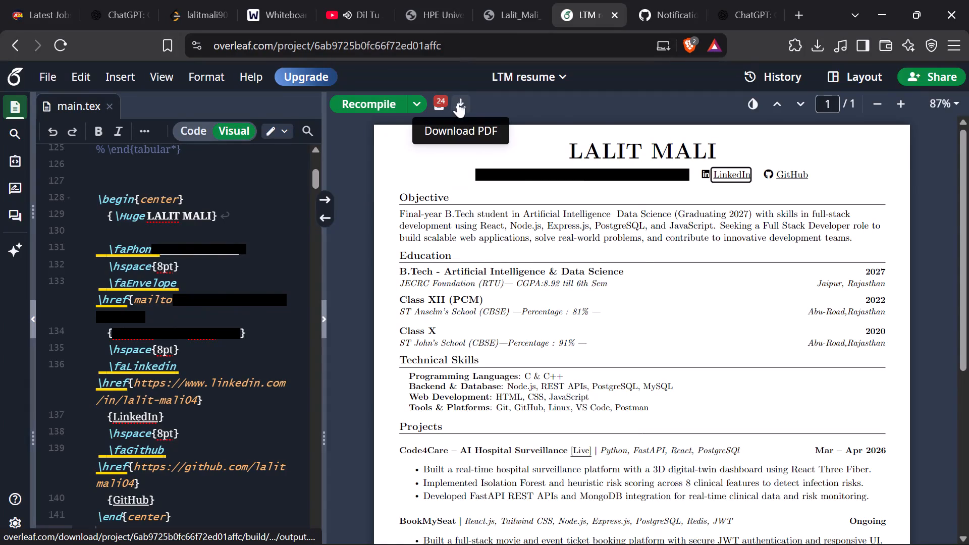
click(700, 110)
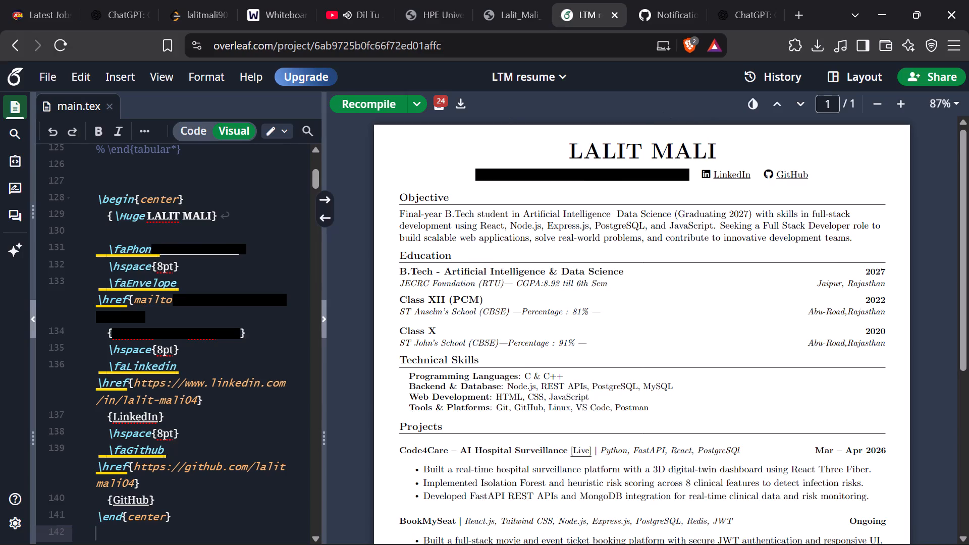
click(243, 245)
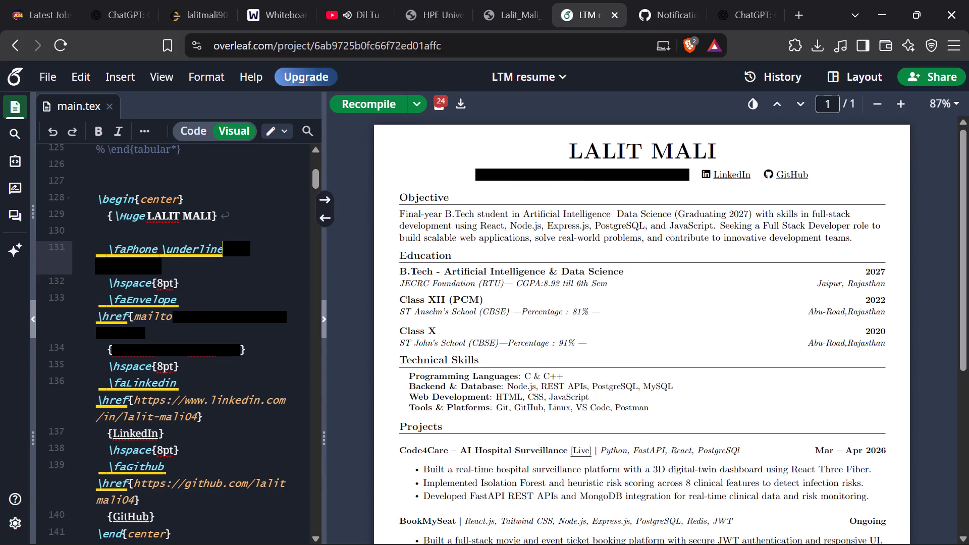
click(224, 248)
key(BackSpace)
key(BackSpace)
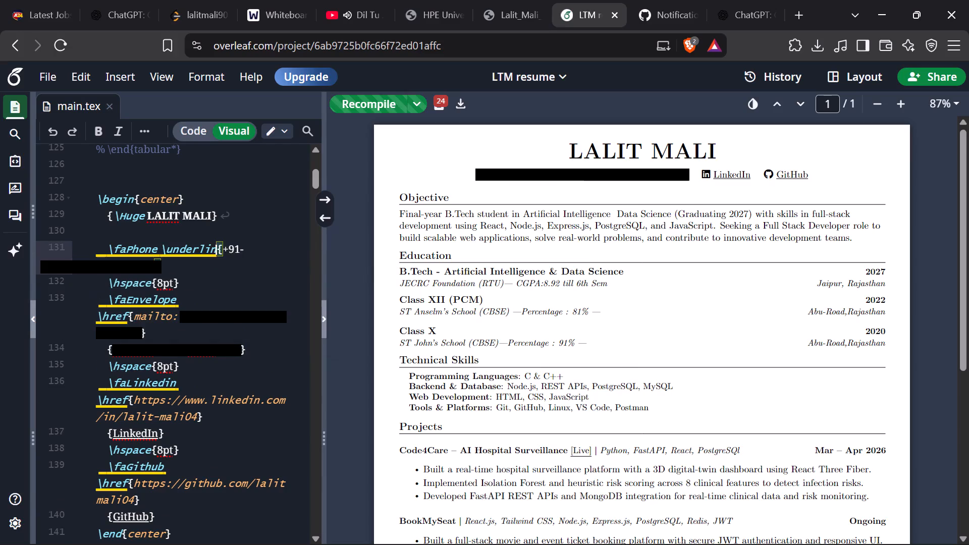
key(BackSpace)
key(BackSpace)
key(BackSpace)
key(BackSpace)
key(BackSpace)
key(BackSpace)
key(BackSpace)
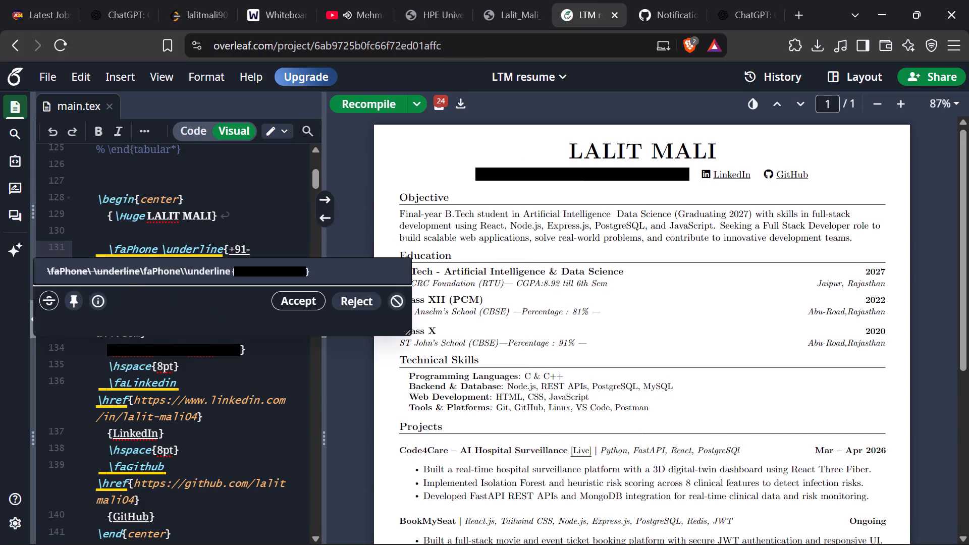
key(BackSpace)
key(BackSpace)
key(BackSpace)
key(BackSpace)
key(BackSpace)
key(BackSpace)
key(BackSpace)
key(BackSpace)
key(BackSpace)
key(BackSpace)
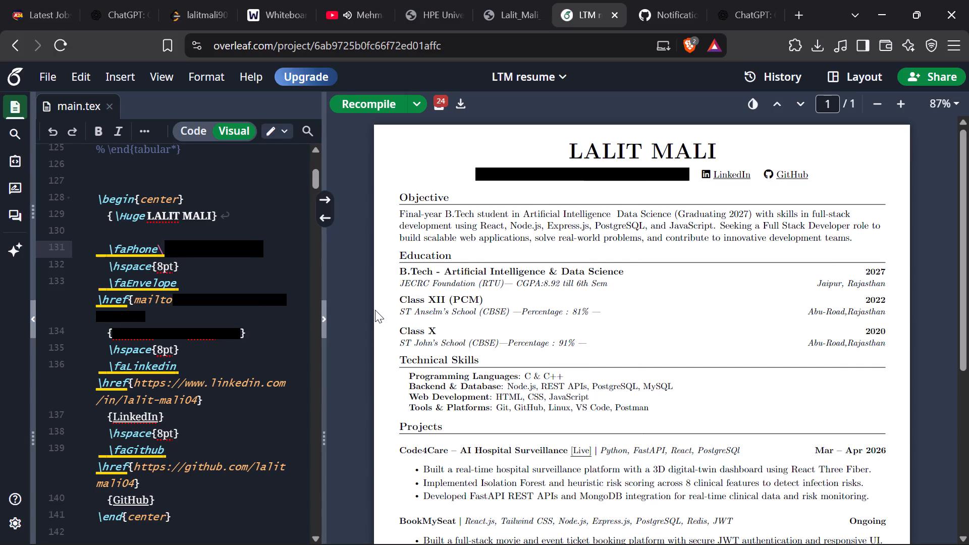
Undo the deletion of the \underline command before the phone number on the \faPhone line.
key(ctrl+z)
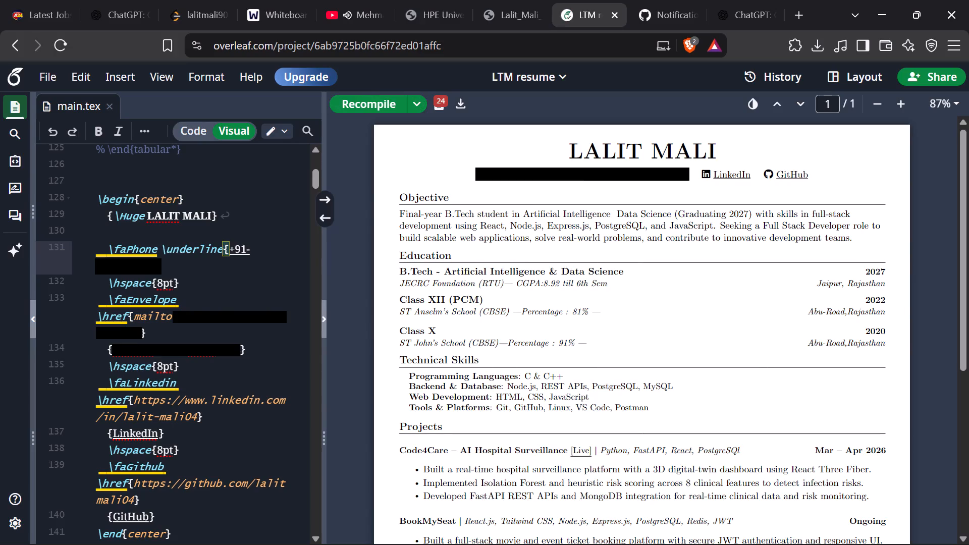
Download the compiled PDF to Downloads, naming the file with the roll number, the student's name and "JECRC Foundation College", separated by underscores without extra spaces.
click(460, 100)
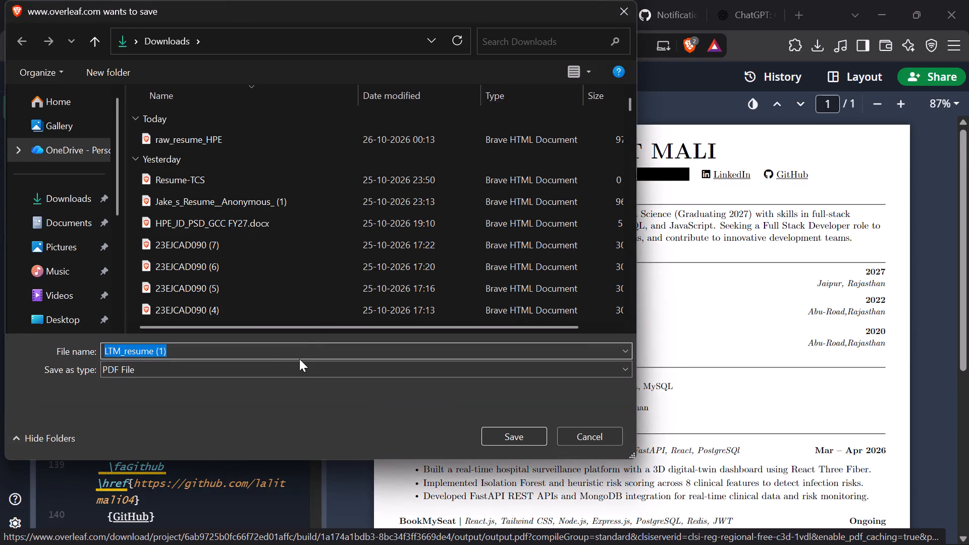
key(ctrl+v)
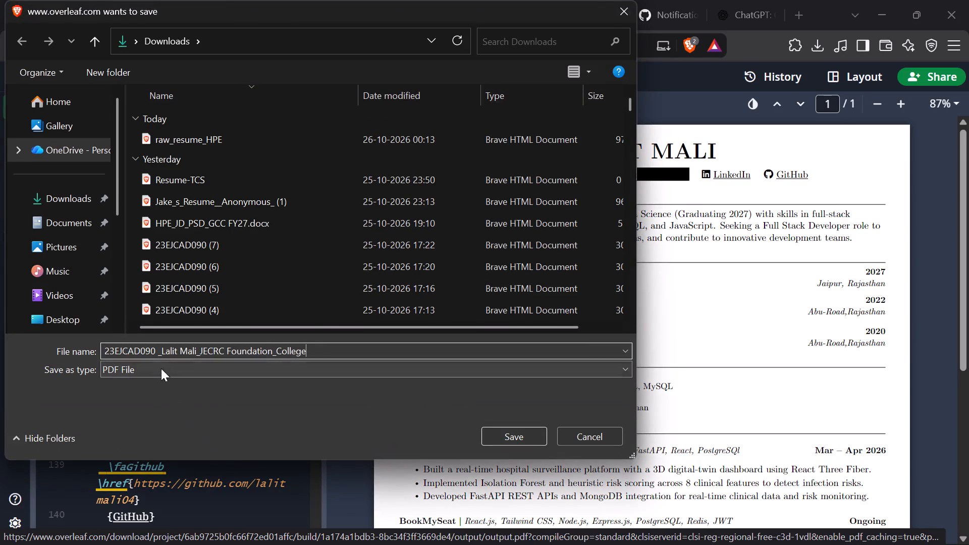
click(157, 344)
key(BackSpace)
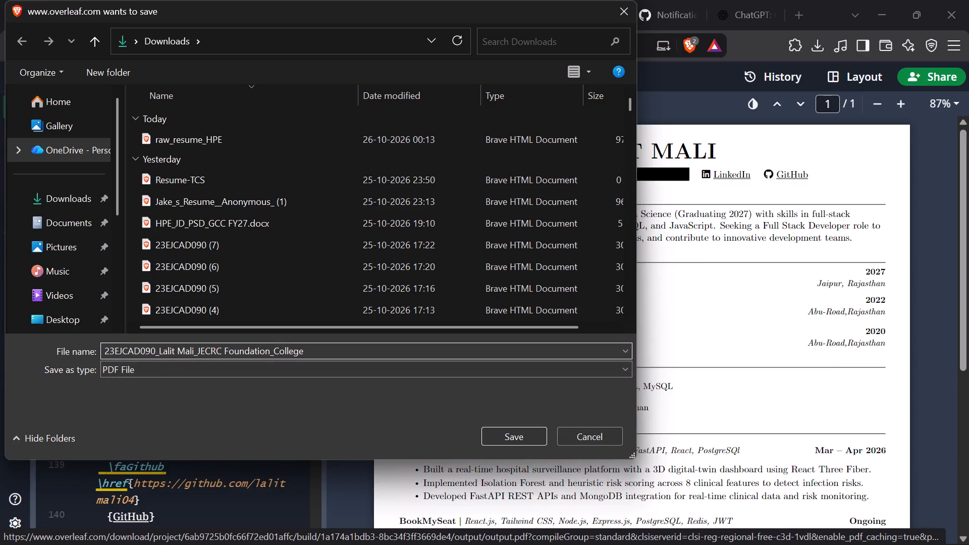
click(276, 350)
key(BackSpace)
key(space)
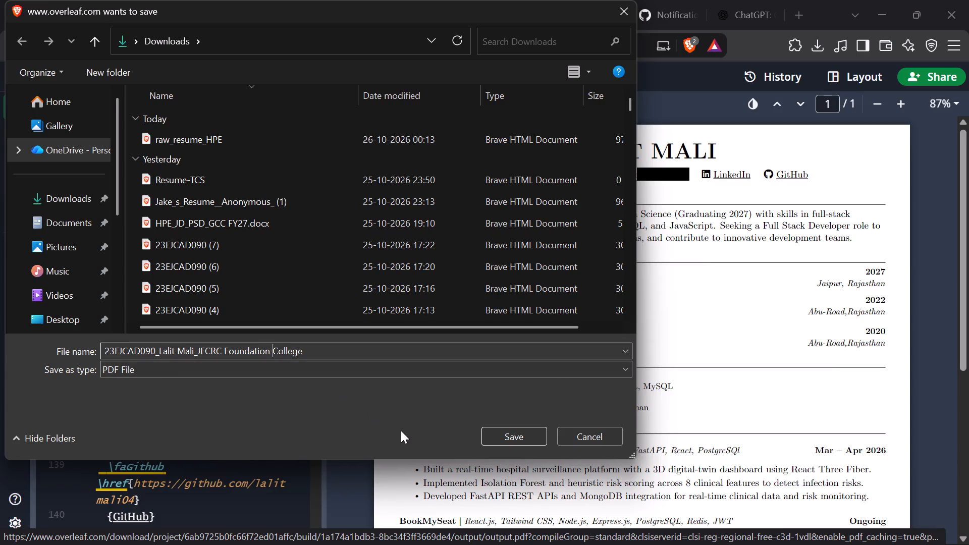